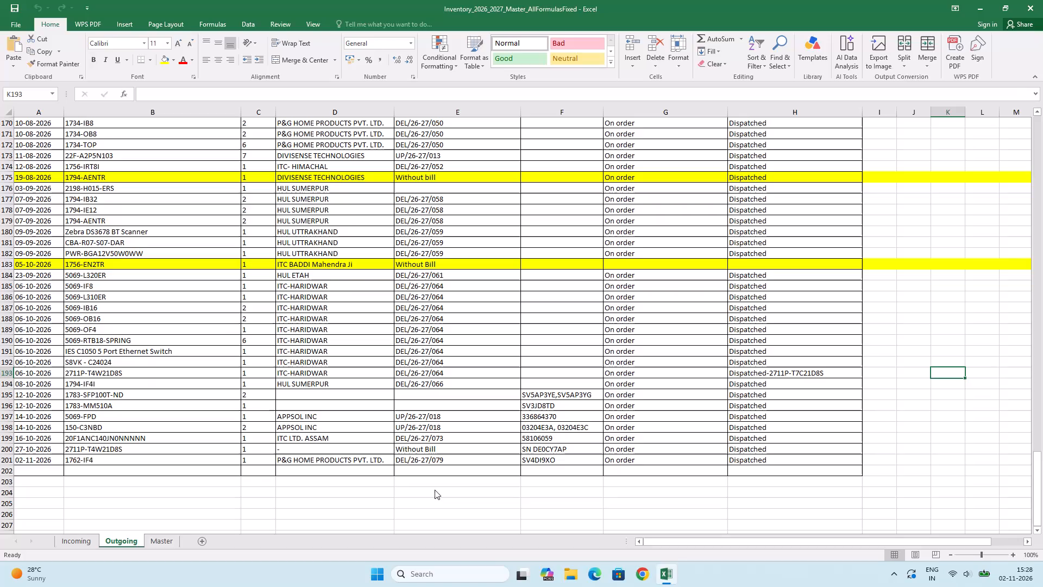
Switch to Word and open the recent Address document from Desktop » Address as read-only.
click(429, 578)
text(word)
key(Return)
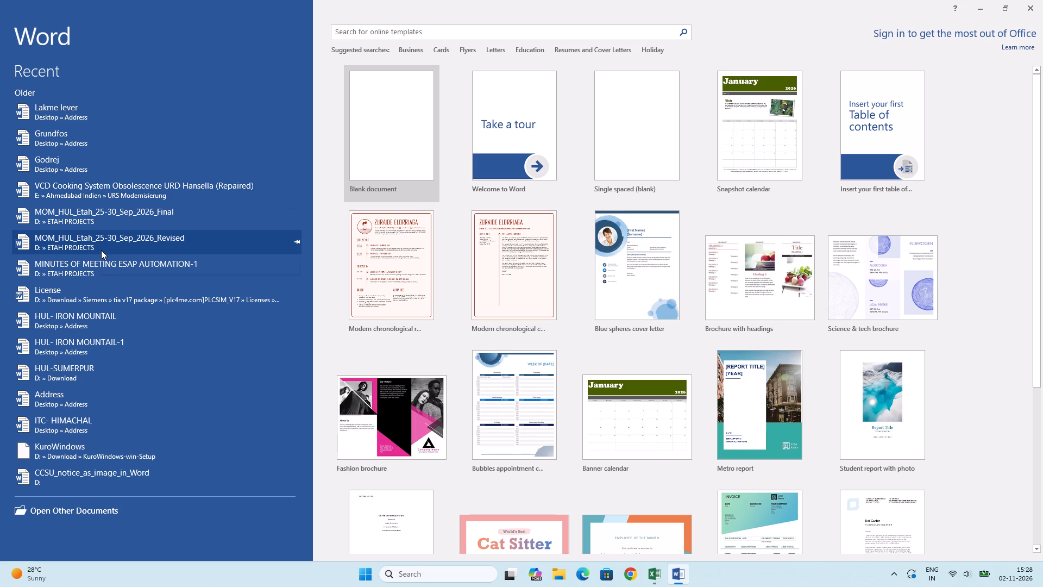
double_click(54, 391)
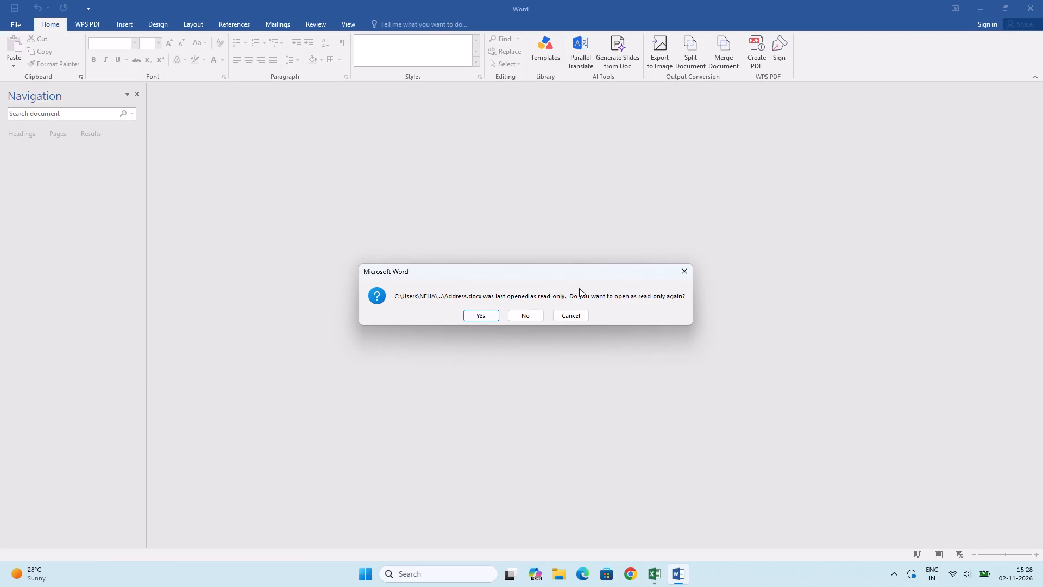
click(490, 315)
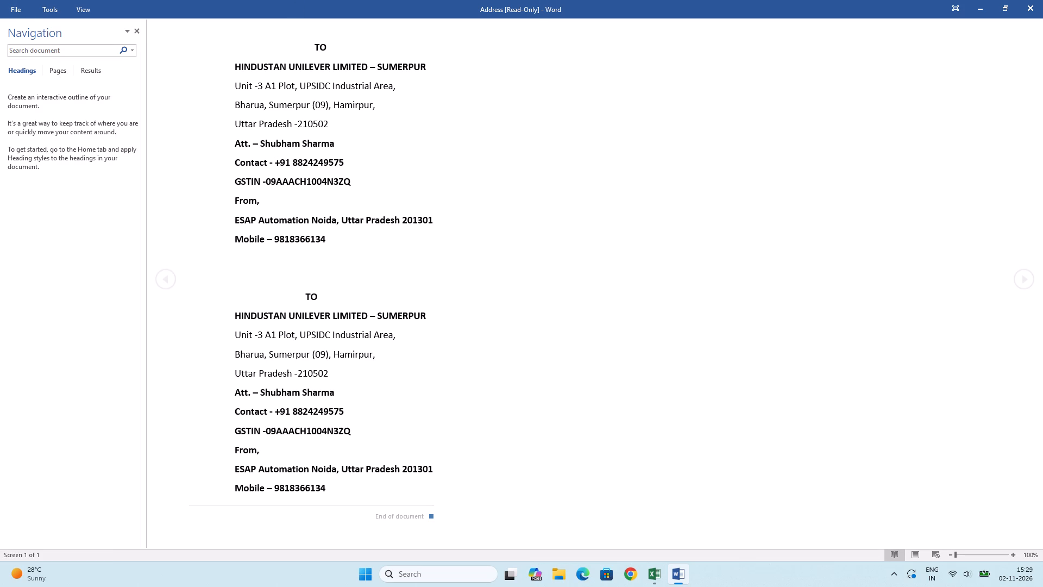
Copy the first HINDUSTAN UNILEVER LIMITED – SUMERPUR address block, from TO through the sender's mobile line.
drag(221, 23, 405, 285)
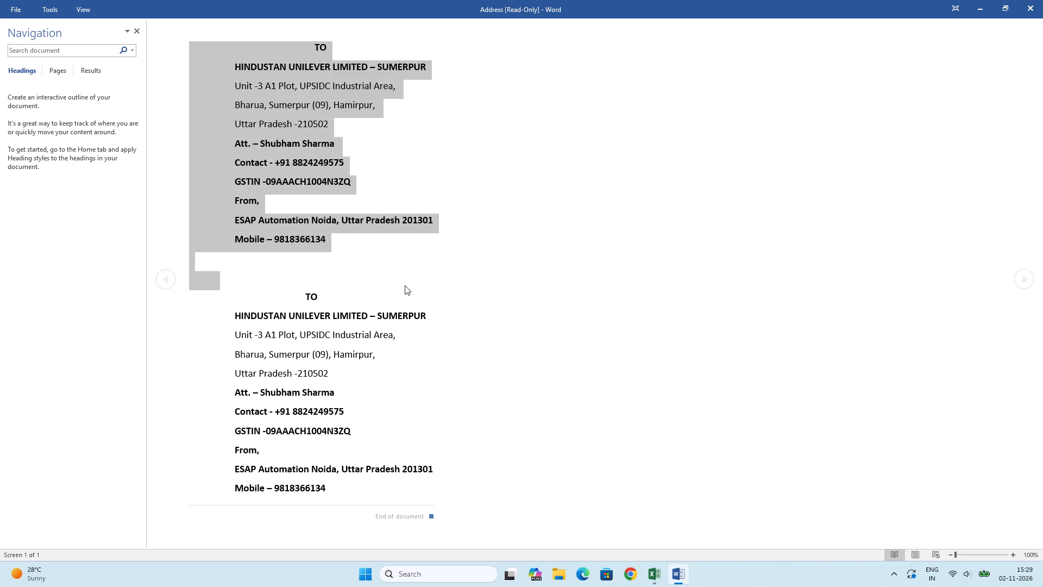
key(ctrl+c)
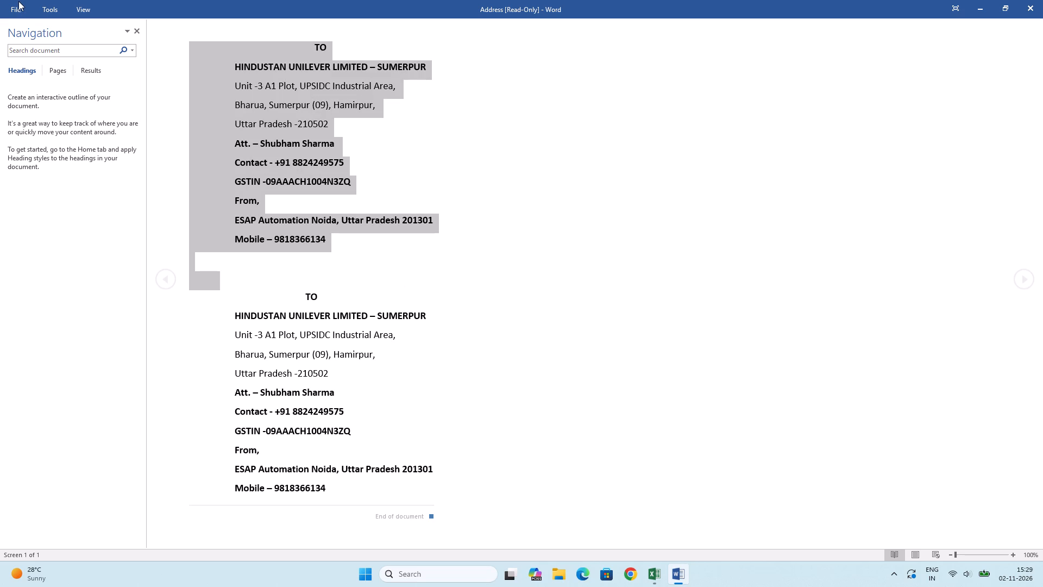
Create a new blank document.
click(18, 1)
click(26, 126)
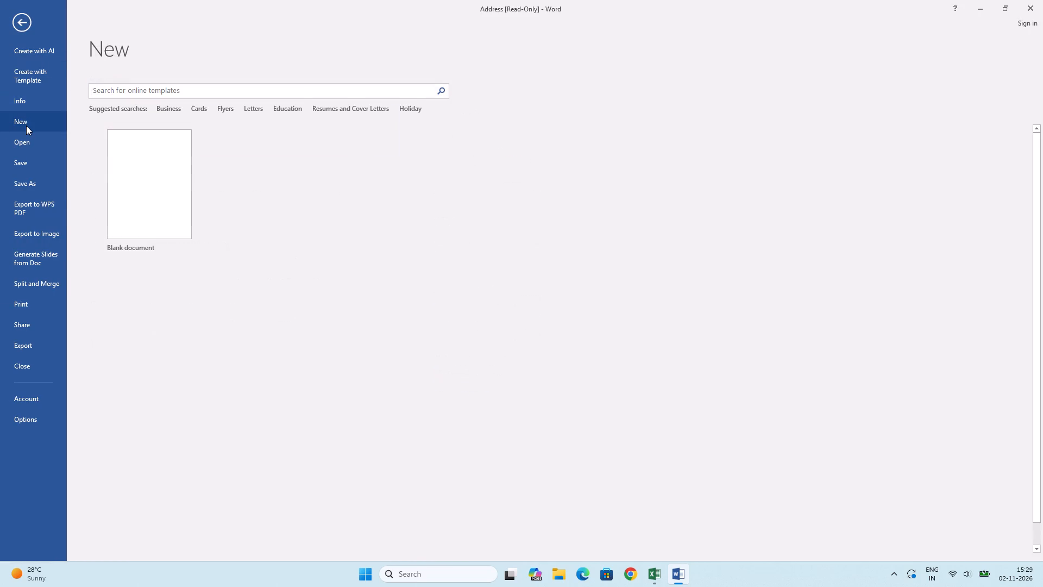
click(171, 151)
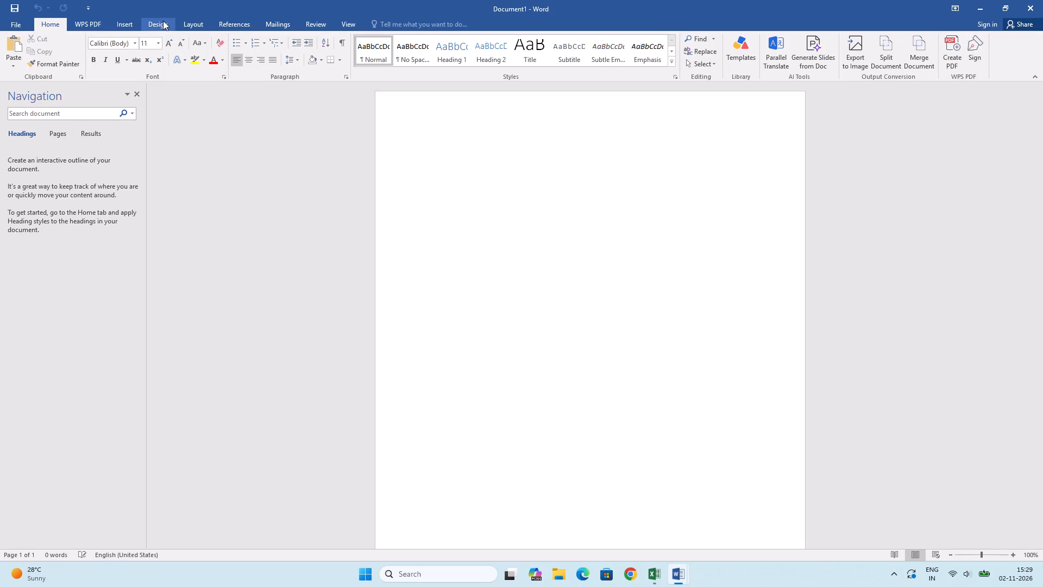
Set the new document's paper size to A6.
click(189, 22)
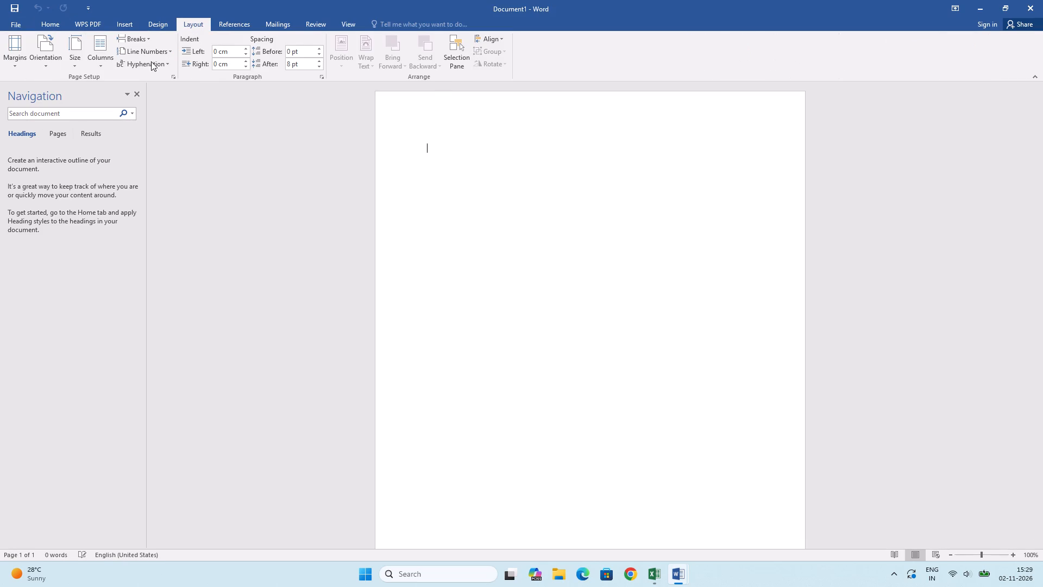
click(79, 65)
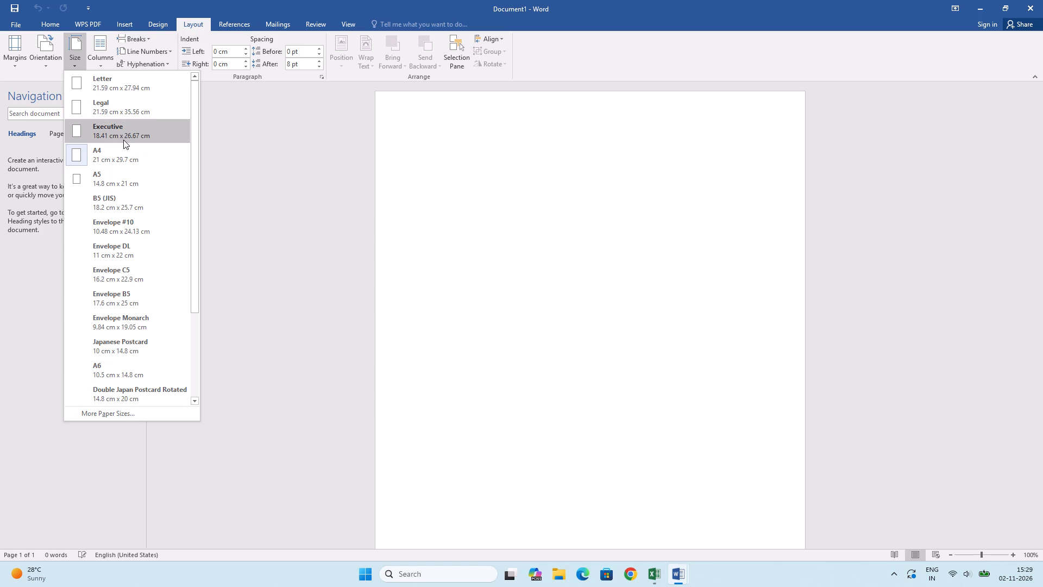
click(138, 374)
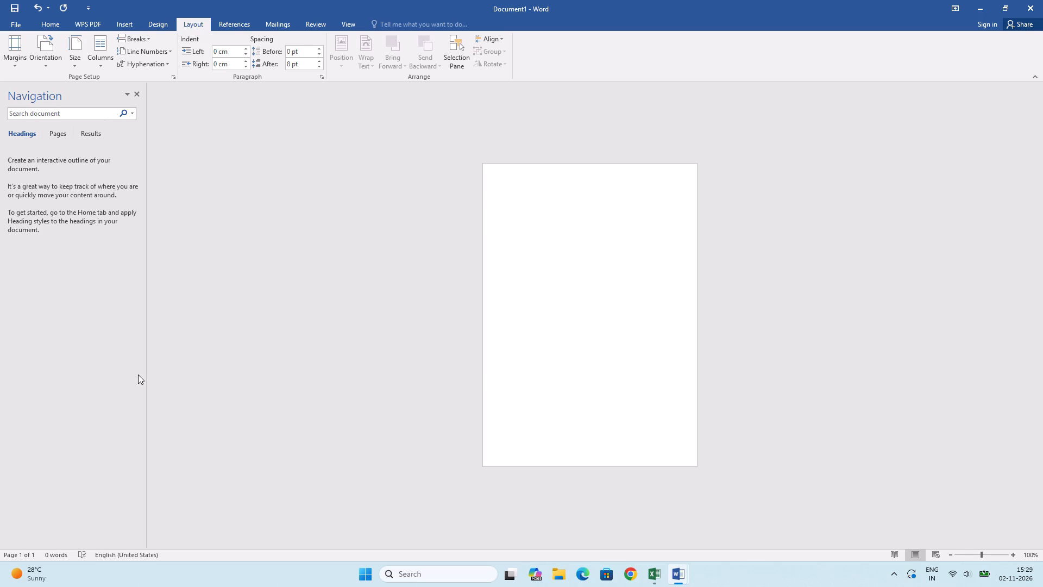
Set the new document's paper size to A5.
click(74, 69)
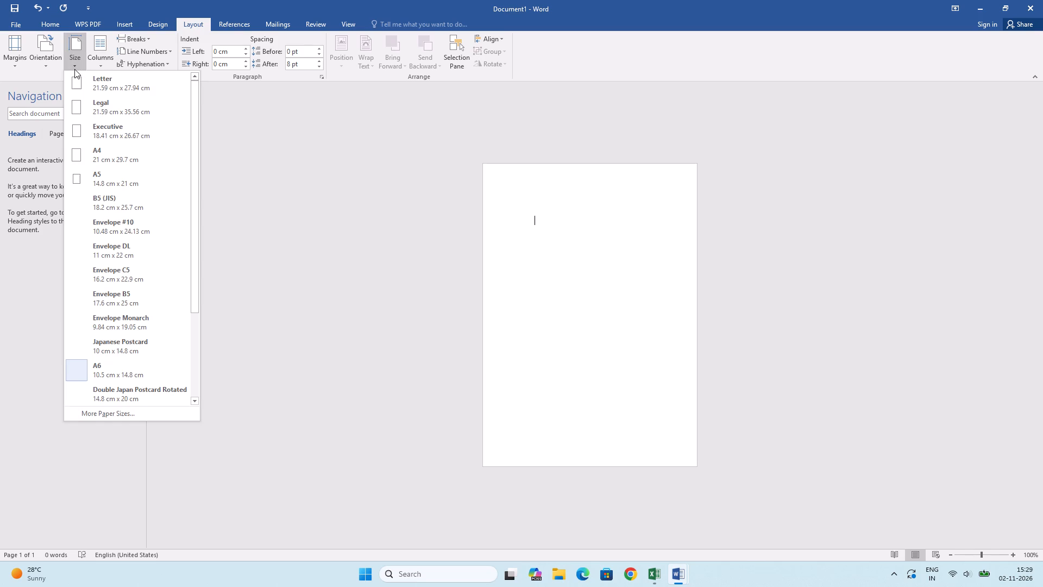
click(118, 188)
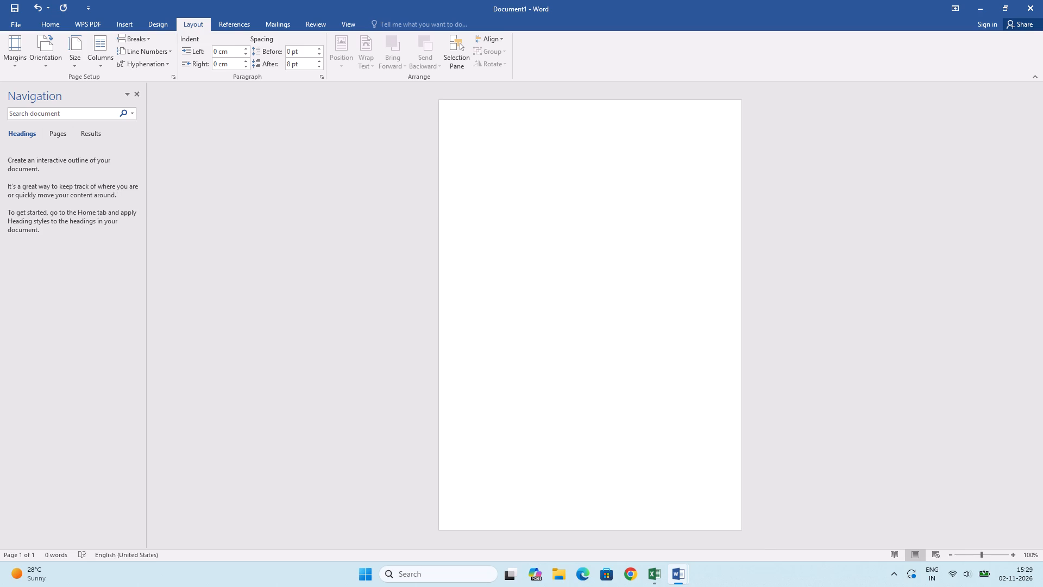
Paste the copied address block into the new A5 document.
key(ctrl+v)
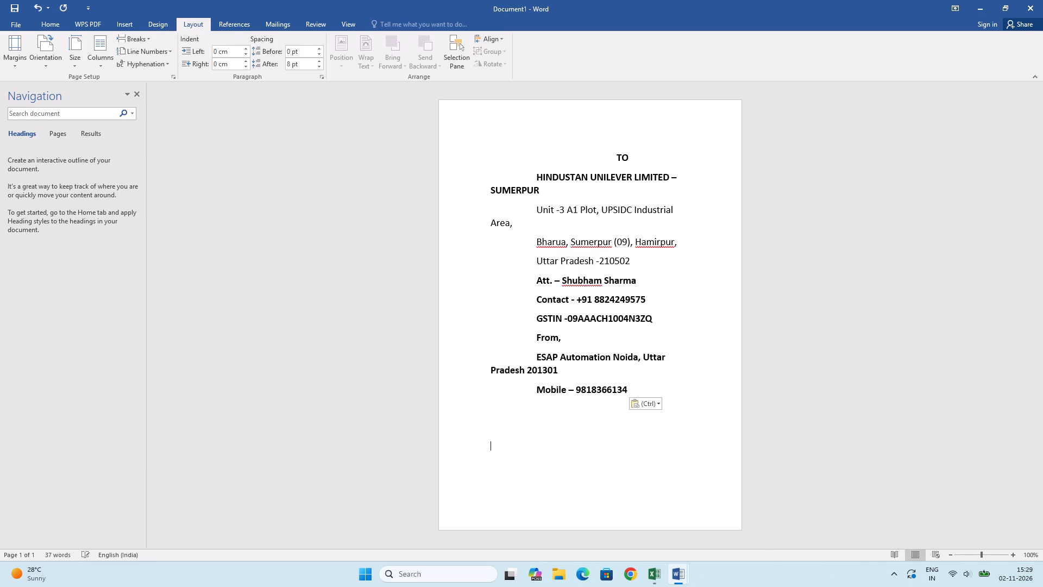
click(490, 191)
Delete part of the leading space before TO so the heading sits nearer the middle of the page.
click(617, 155)
key(BackSpace)
key(BackSpace)
key(BackSpace)
key(BackSpace)
key(BackSpace)
key(BackSpace)
key(BackSpace)
key(BackSpace)
key(BackSpace)
key(BackSpace)
key(BackSpace)
key(BackSpace)
key(BackSpace)
key(BackSpace)
key(BackSpace)
key(BackSpace)
key(BackSpace)
key(BackSpace)
key(BackSpace)
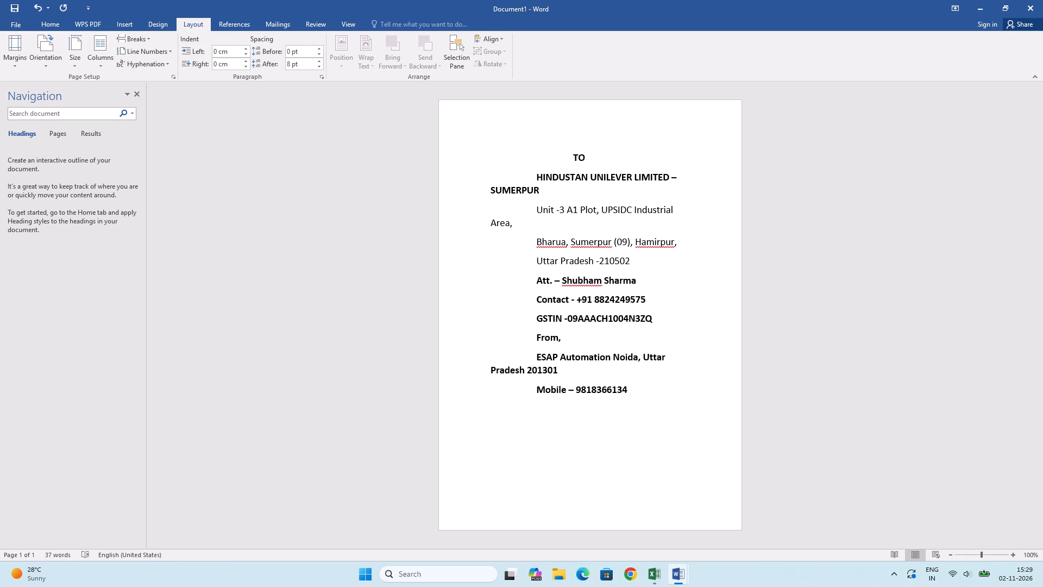
Remove most of the indent before HINDUSTAN UNILEVER LIMITED, undoing excess deletions so the line stays below TO with a small indent.
click(537, 176)
key(BackSpace)
key(BackSpace)
key(BackSpace)
key(BackSpace)
key(BackSpace)
key(BackSpace)
key(BackSpace)
key(BackSpace)
key(BackSpace)
key(BackSpace)
key(BackSpace)
key(BackSpace)
key(BackSpace)
key(BackSpace)
key(BackSpace)
key(BackSpace)
key(BackSpace)
key(BackSpace)
key(BackSpace)
key(BackSpace)
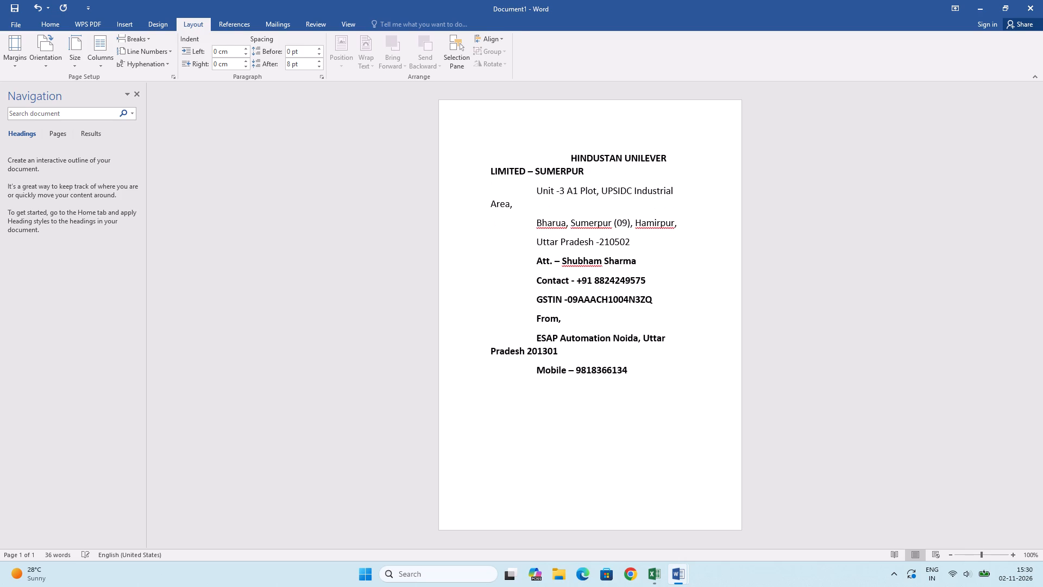
key(ctrl+z)
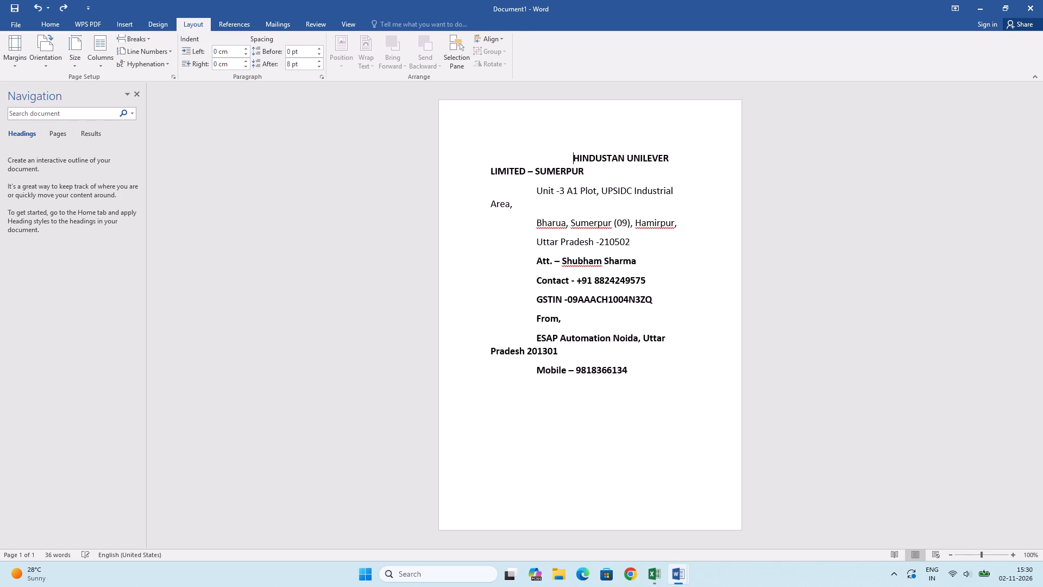
key(ctrl+z)
key(ctrl+z)
key(ctrl+z)
key(ctrl+z)
key(ctrl+z)
key(ctrl+z)
key(ctrl+z)
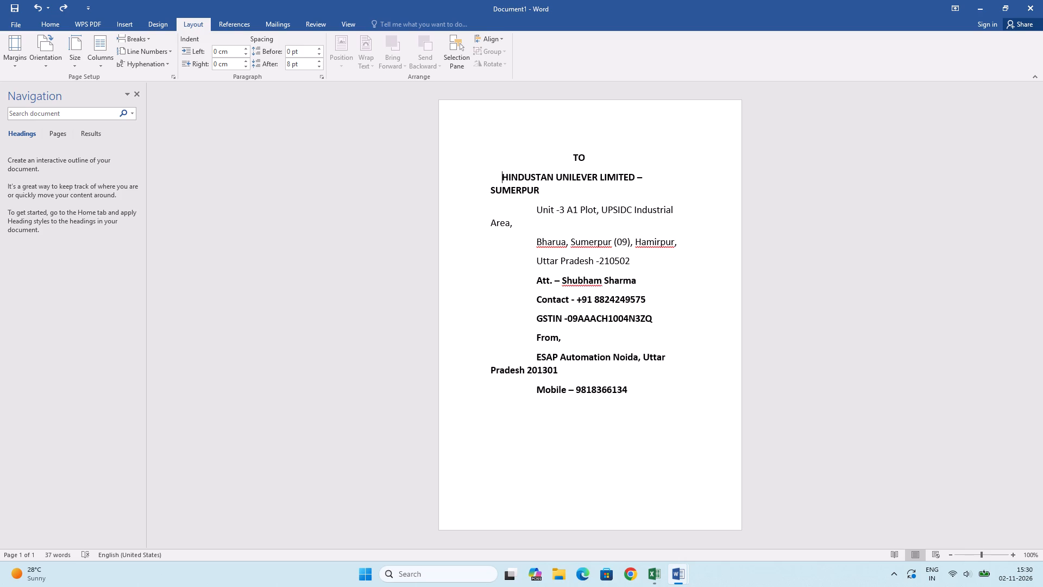
Replace the recipient name HINDUSTAN UNILEVER LIMITED – SUMERPUR with "P&G HOME PRODUCTS PVT. LIMITED".
click(541, 190)
key(BackSpace)
key(BackSpace)
key(BackSpace)
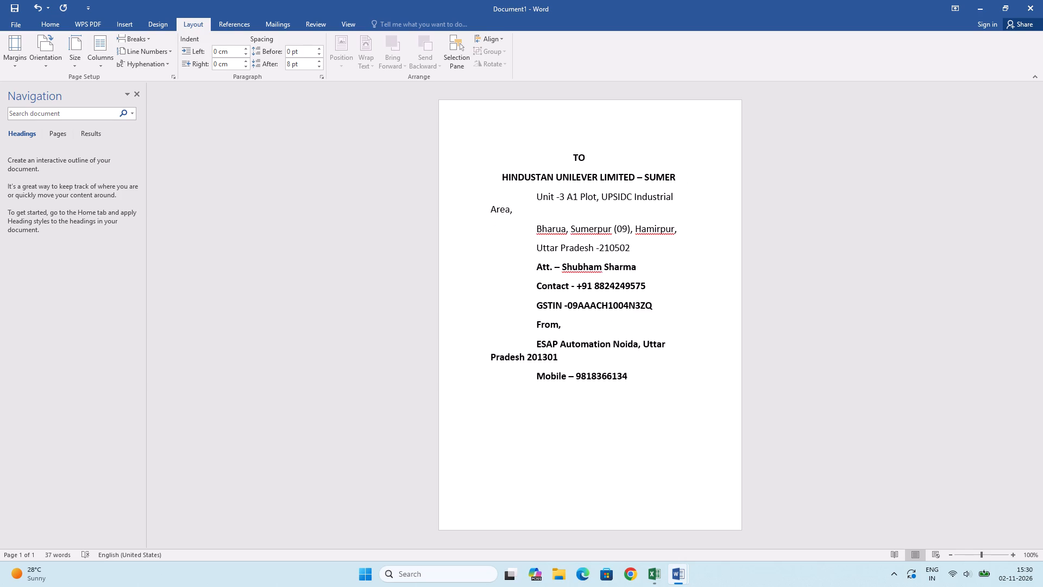
key(BackSpace)
key(BackSpace)
key(BackSpace)
key(BackSpace)
key(BackSpace)
key(BackSpace)
key(BackSpace)
key(BackSpace)
key(BackSpace)
key(BackSpace)
key(BackSpace)
key(BackSpace)
key(BackSpace)
key(BackSpace)
key(BackSpace)
key(BackSpace)
key(BackSpace)
key(BackSpace)
key(BackSpace)
key(BackSpace)
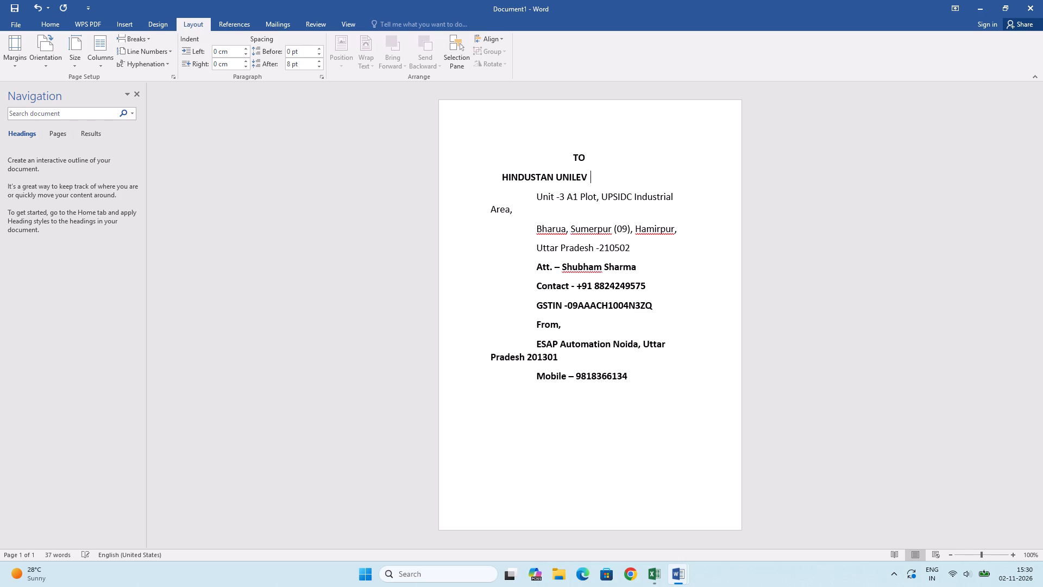
key(BackSpace)
key(BackSpace)
key(BackSpace)
key(BackSpace)
key(BackSpace)
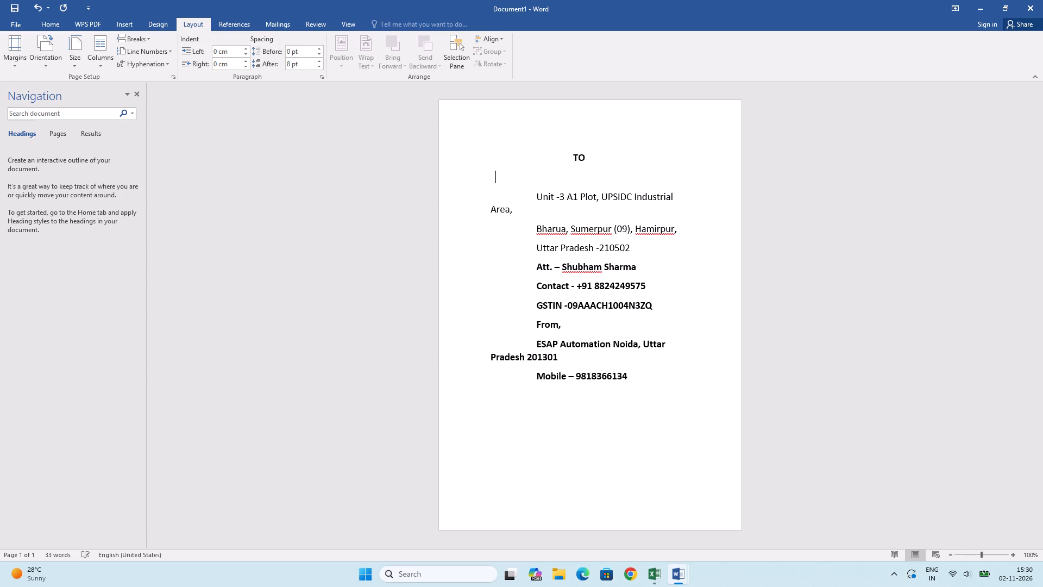
key(p)
key(BackSpace)
key(p)
text(&G)
key(space)
key(h)
text(OME PRODUCTS PVT. LT)
text(D.)
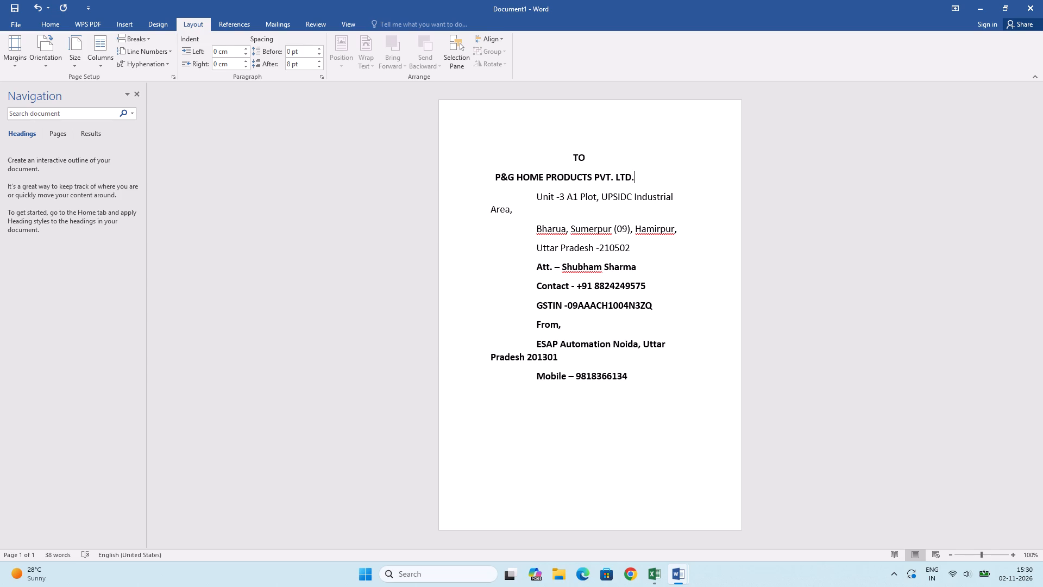
key(BackSpace)
key(BackSpace)
key(BackSpace)
text(IMITED)
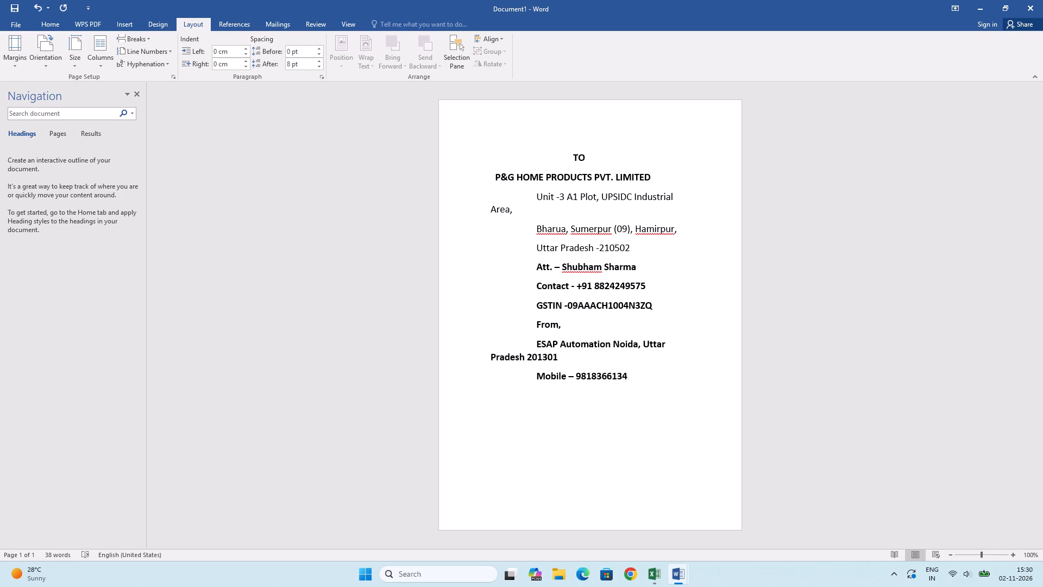
Remove most of the indent before the Unit -3 address line so it nearly aligns with the recipient name.
click(537, 196)
key(BackSpace)
key(BackSpace)
key(BackSpace)
key(BackSpace)
key(BackSpace)
key(BackSpace)
key(BackSpace)
key(BackSpace)
key(BackSpace)
key(BackSpace)
key(BackSpace)
key(BackSpace)
key(BackSpace)
key(BackSpace)
key(BackSpace)
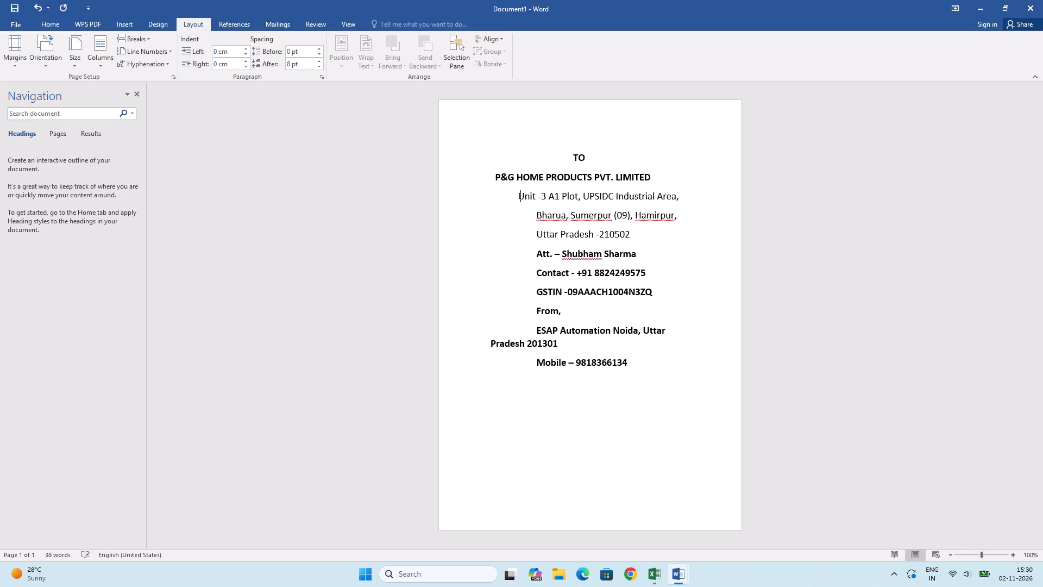
key(BackSpace)
key(BackSpace)
key(BackSpace)
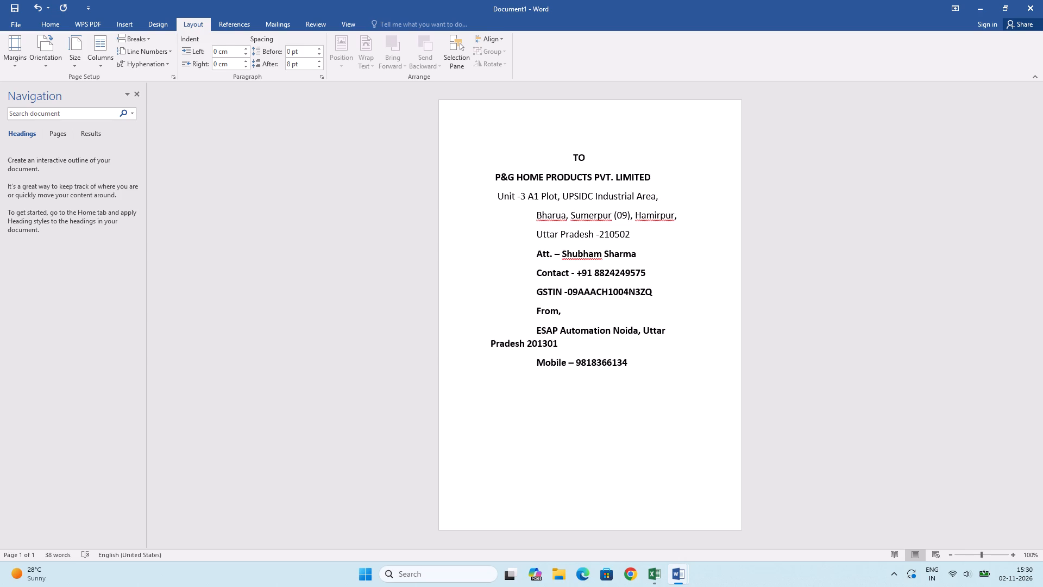
Clear the old Unit -3 address line below the recipient name, leaving its trailing comma and a small indent.
click(657, 197)
key(BackSpace)
key(BackSpace)
key(BackSpace)
key(BackSpace)
key(BackSpace)
key(BackSpace)
key(BackSpace)
key(BackSpace)
key(BackSpace)
key(BackSpace)
key(BackSpace)
key(BackSpace)
key(BackSpace)
key(BackSpace)
key(BackSpace)
key(BackSpace)
key(BackSpace)
key(BackSpace)
key(BackSpace)
key(BackSpace)
key(BackSpace)
key(BackSpace)
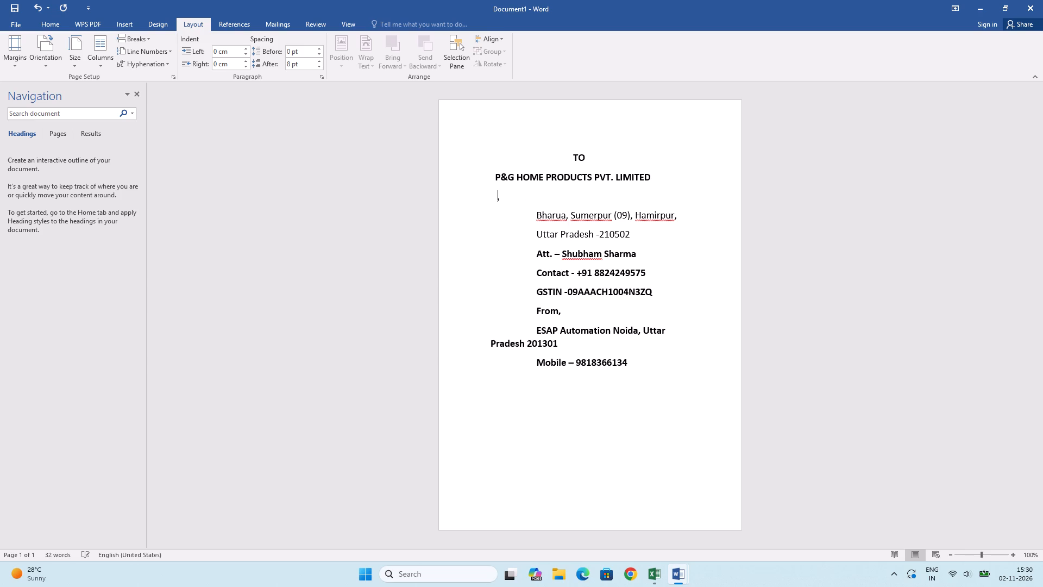
key(BackSpace)
Enter the recipient's survey number, village and town, separated by commas, as the first address line below the company name, removing the leftover comma.
key(s)
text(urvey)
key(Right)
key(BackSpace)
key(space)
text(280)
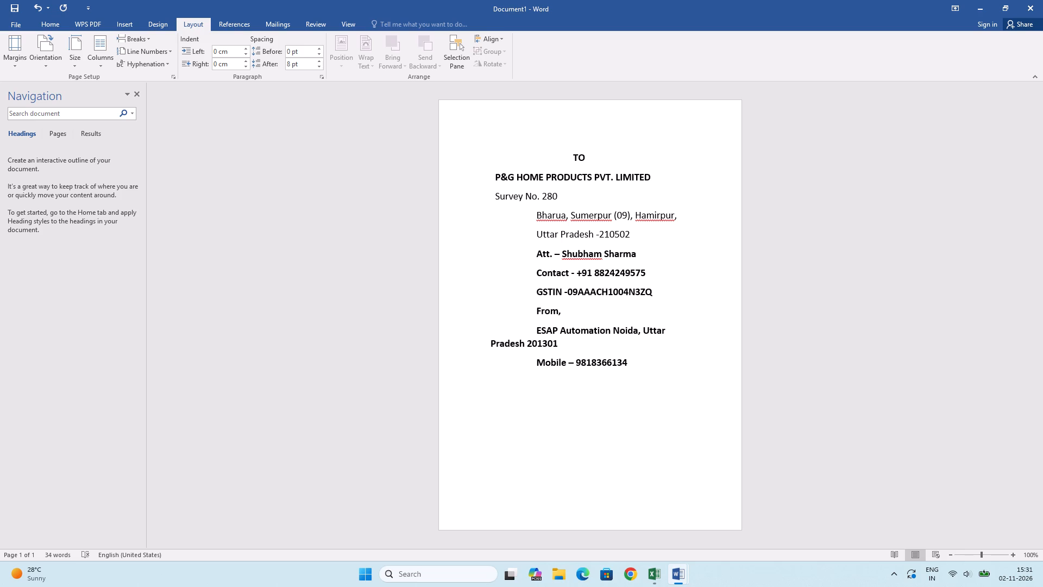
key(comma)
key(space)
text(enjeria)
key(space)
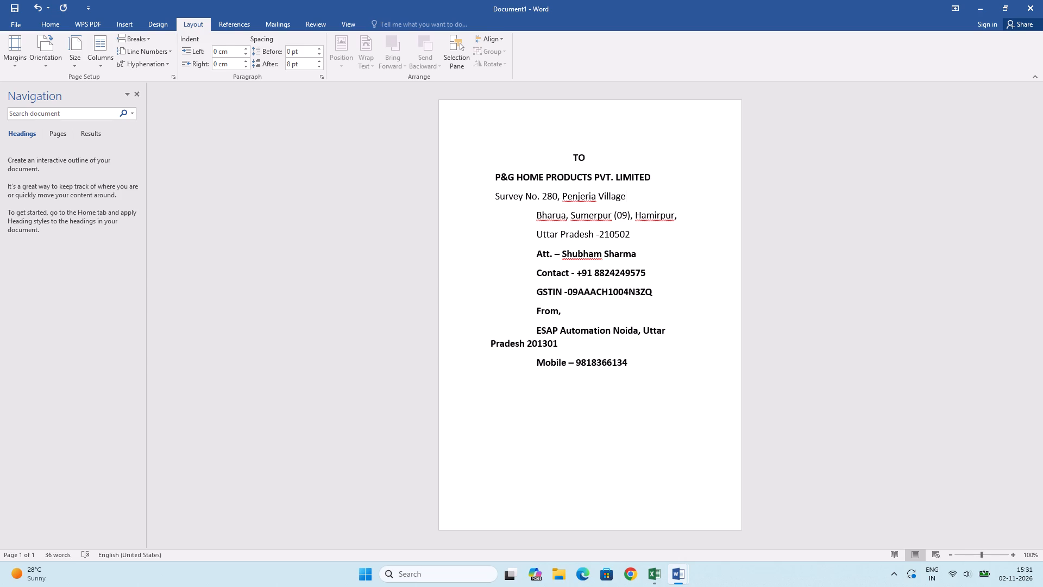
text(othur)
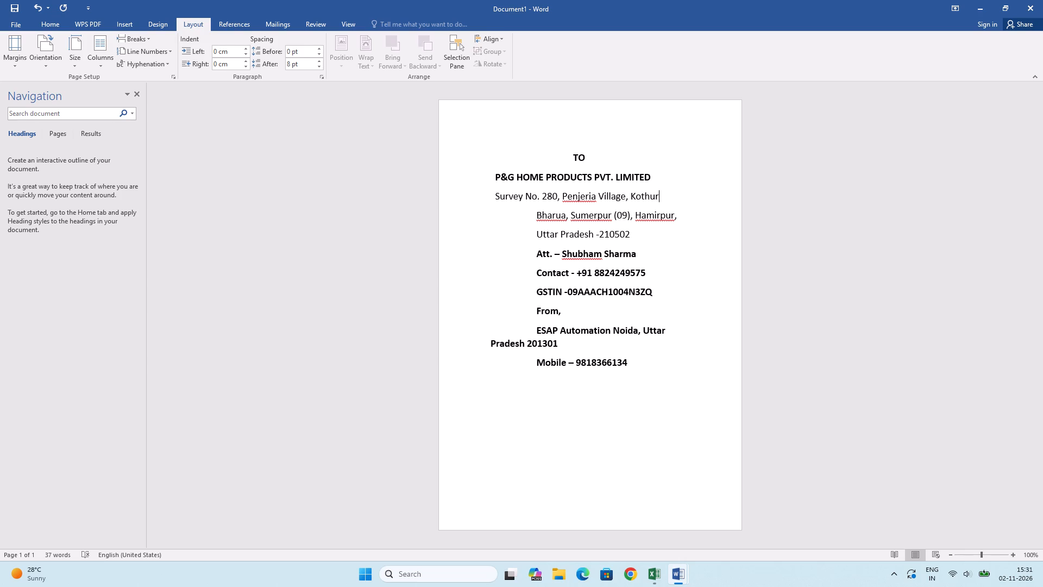
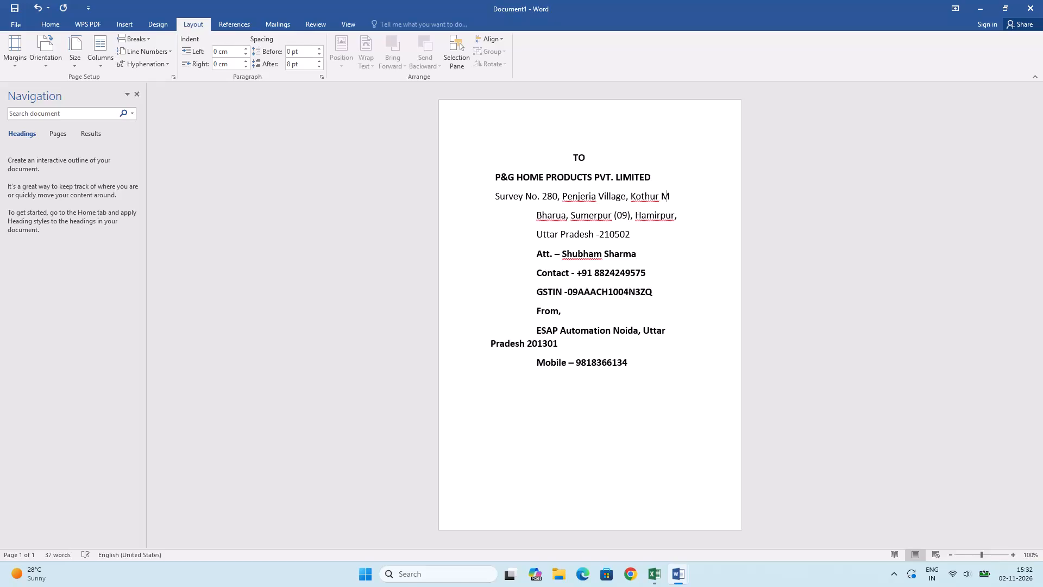
Complete the word "Mandal" after the town name and move it to its own slightly indented line.
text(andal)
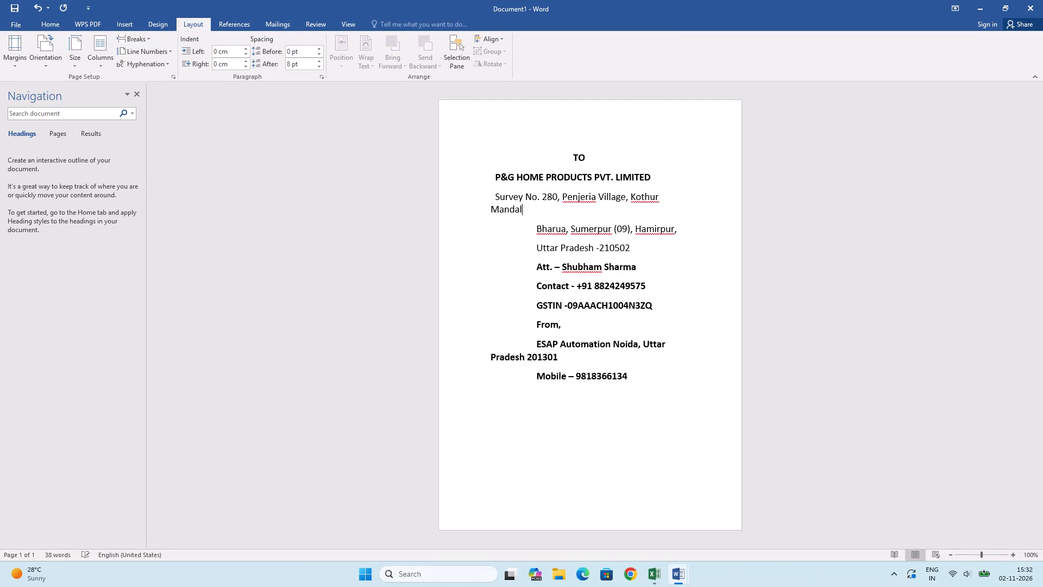
click(491, 209)
key(BackSpace)
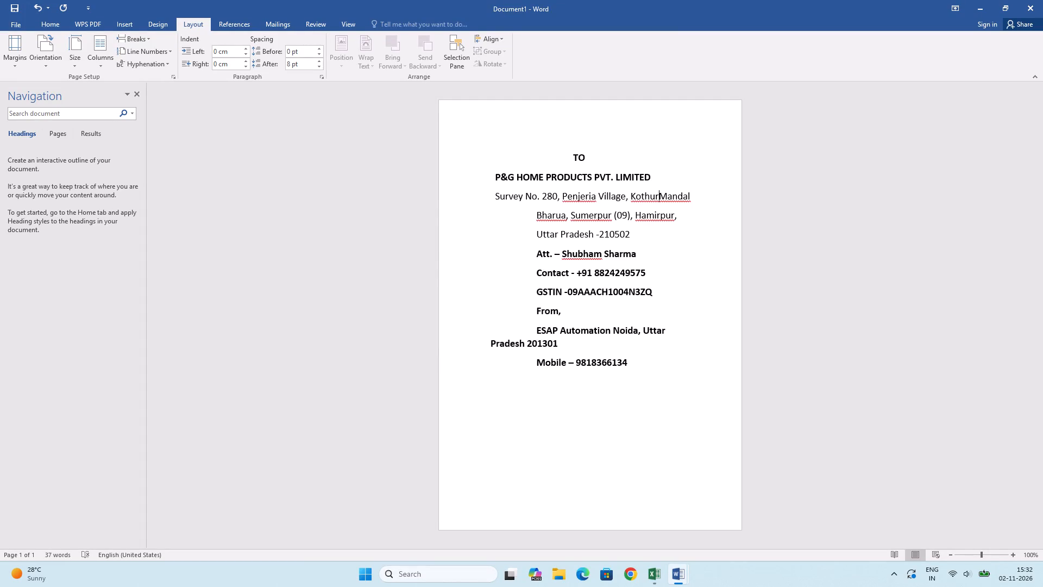
click(494, 195)
click(658, 195)
key(Return)
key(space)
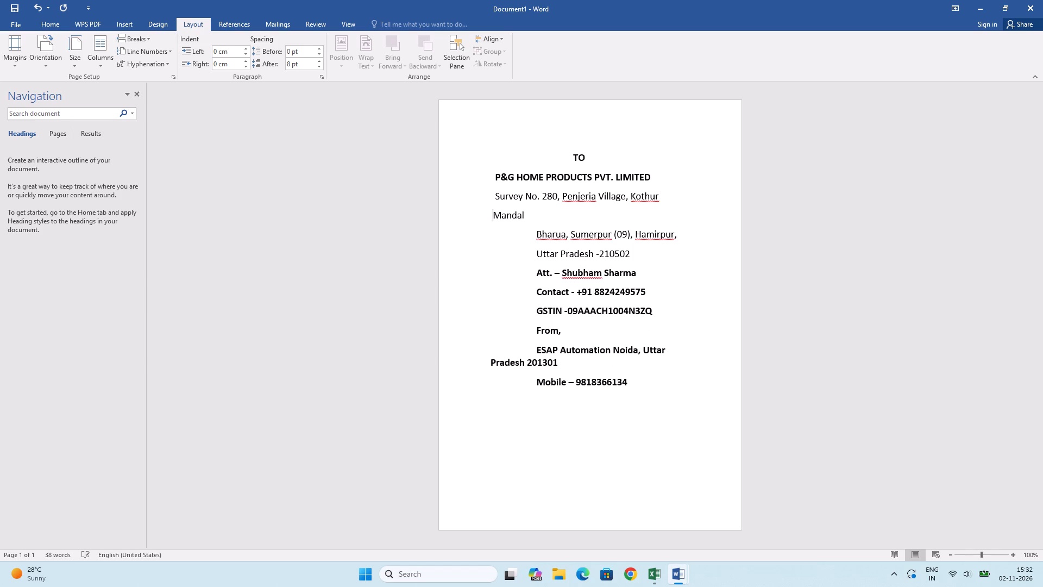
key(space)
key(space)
key(BackSpace)
Add the district name, "District", the state Telangana and a hyphenated postal code after Mandal.
click(534, 214)
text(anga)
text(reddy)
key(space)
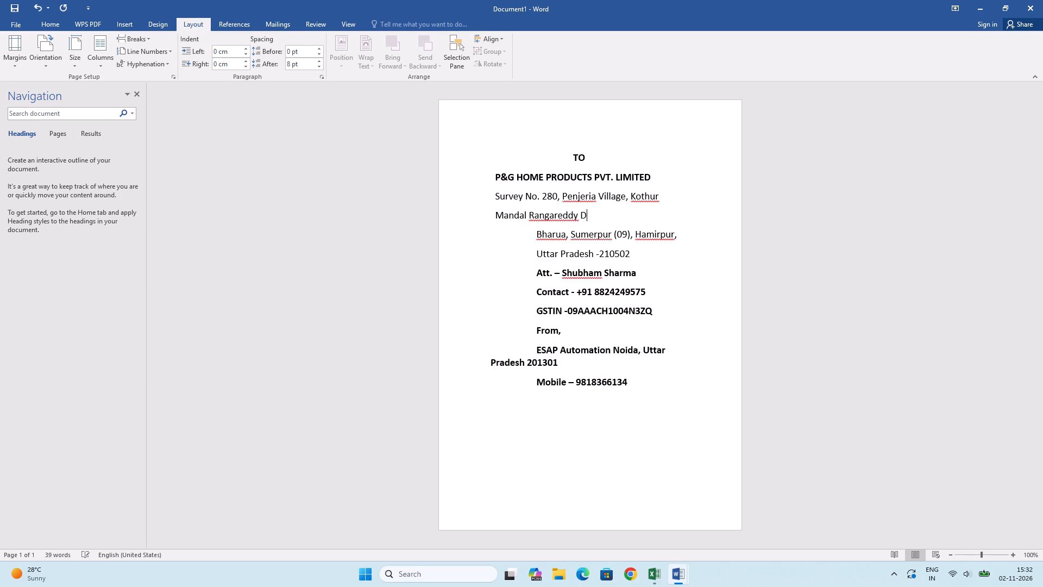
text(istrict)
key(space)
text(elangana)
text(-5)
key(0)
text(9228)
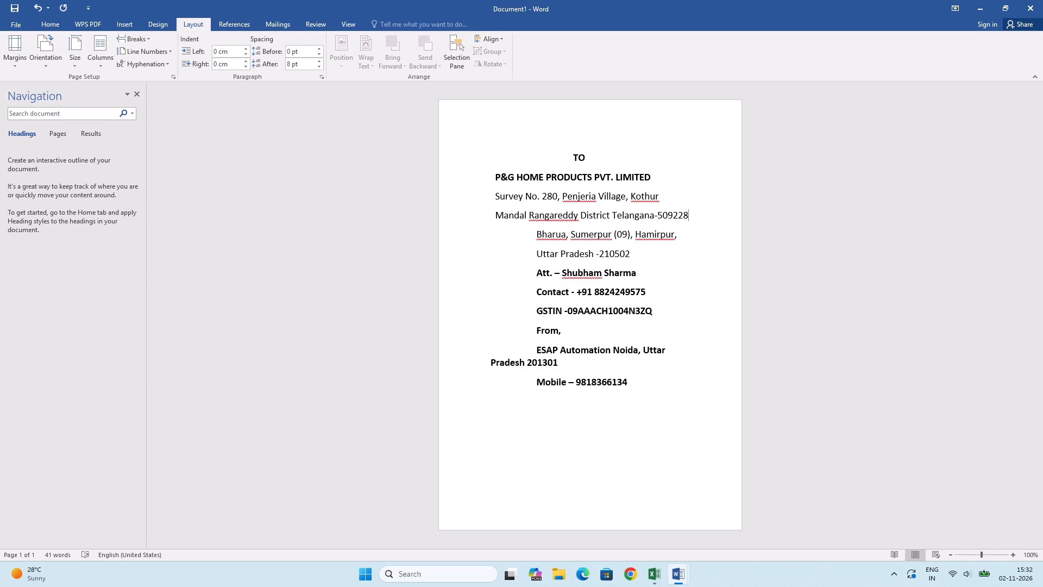
click(679, 237)
key(BackSpace)
key(BackSpace)
key(BackSpace)
key(BackSpace)
key(BackSpace)
key(BackSpace)
key(BackSpace)
key(BackSpace)
key(BackSpace)
key(BackSpace)
key(BackSpace)
key(BackSpace)
key(BackSpace)
key(BackSpace)
key(BackSpace)
key(BackSpace)
key(BackSpace)
key(BackSpace)
key(BackSpace)
key(BackSpace)
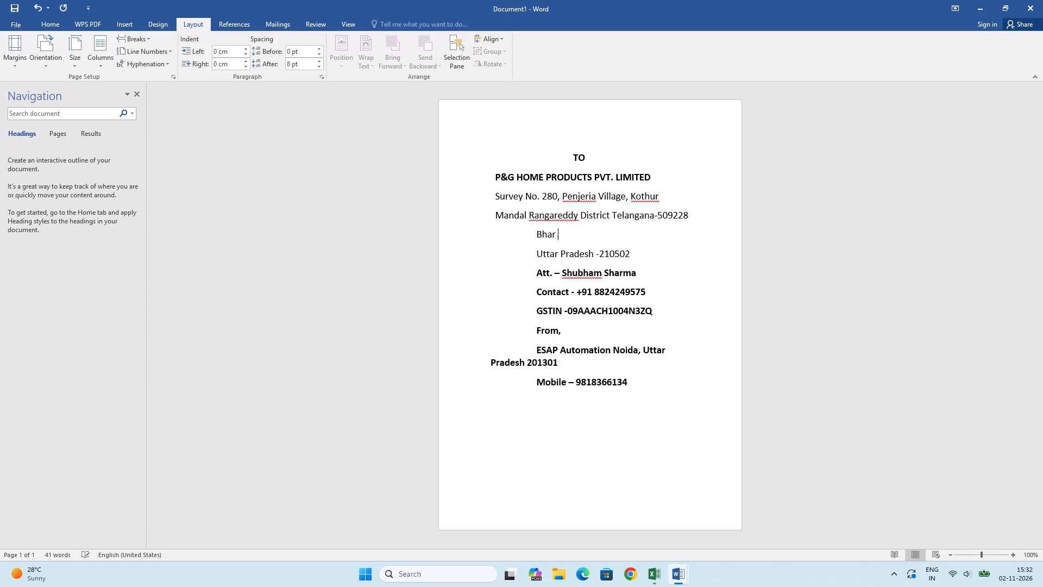
key(BackSpace)
key(BackSpace)
key(BackSpace)
key(BackSpace)
key(BackSpace)
key(BackSpace)
key(BackSpace)
key(BackSpace)
key(BackSpace)
key(BackSpace)
key(BackSpace)
key(BackSpace)
key(BackSpace)
key(BackSpace)
key(BackSpace)
key(BackSpace)
key(BackSpace)
key(BackSpace)
key(BackSpace)
Move Telangana and its postal code to a separate line, indented by two spaces.
click(614, 213)
key(Return)
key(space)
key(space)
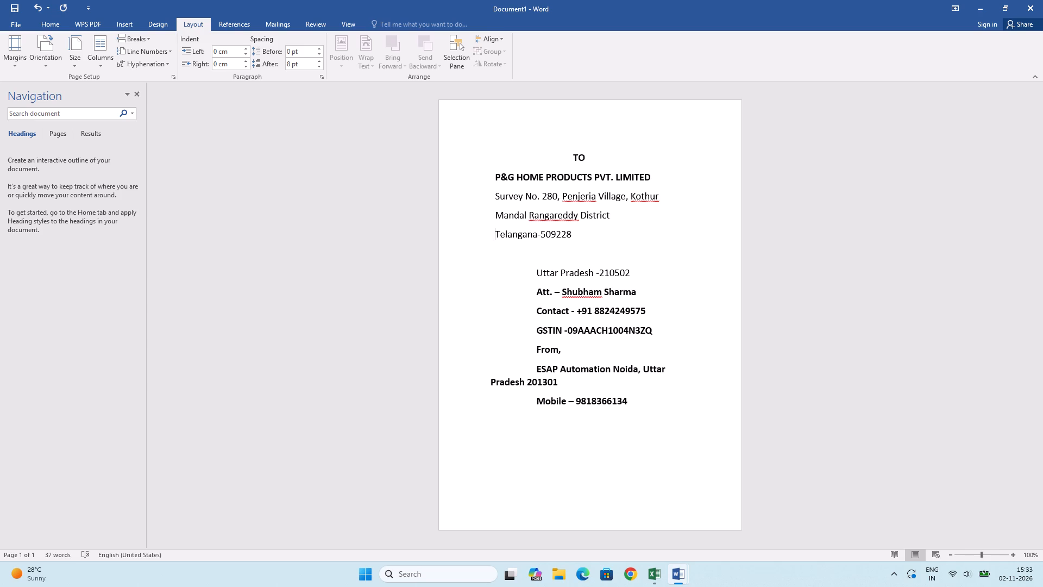
Move Kothur from the survey number line to the start of the Mandal line, aligned with the lines above.
click(631, 197)
key(Return)
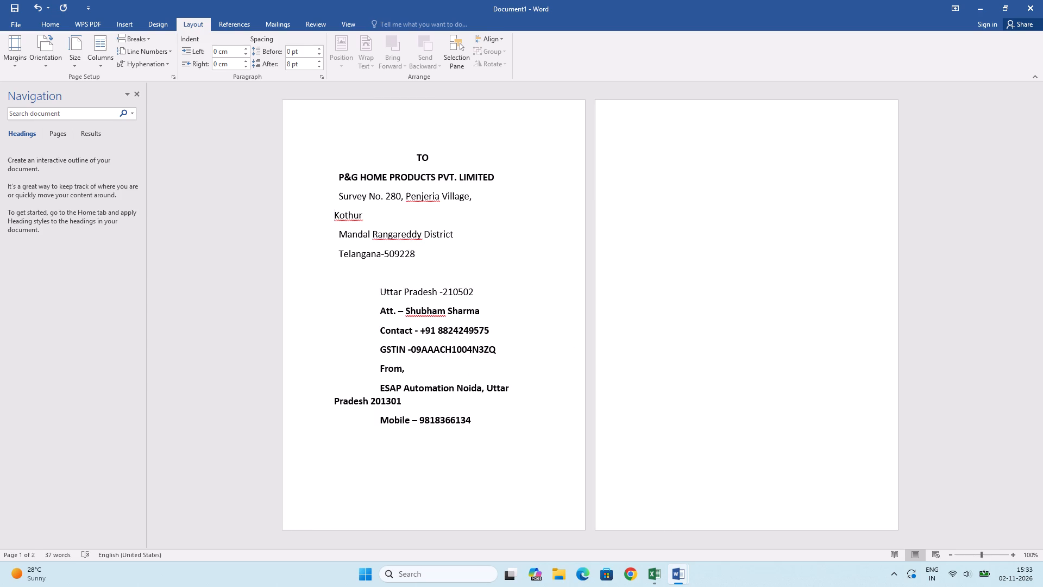
click(339, 234)
key(BackSpace)
key(BackSpace)
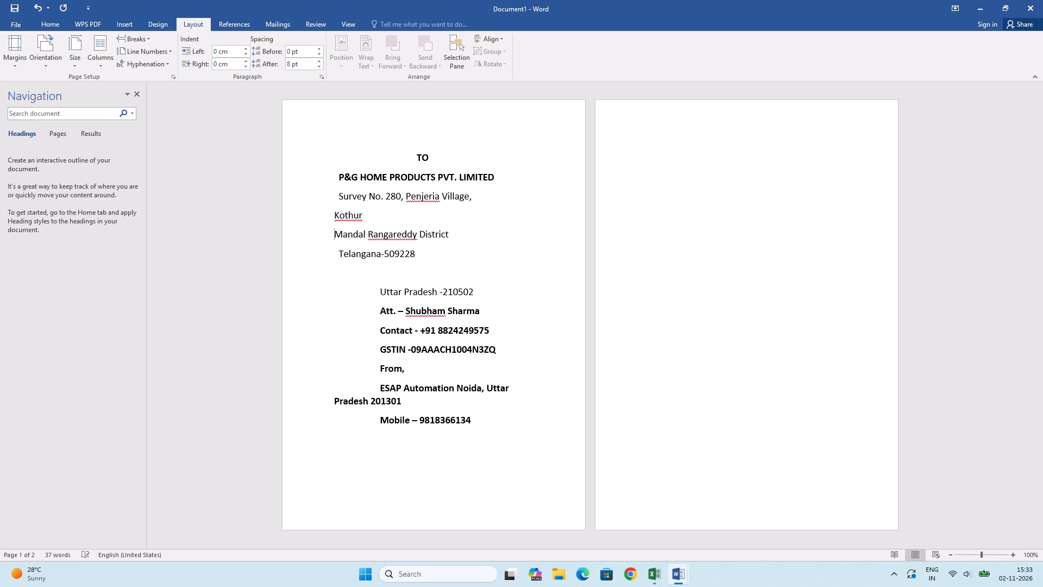
key(BackSpace)
key(BackSpace)
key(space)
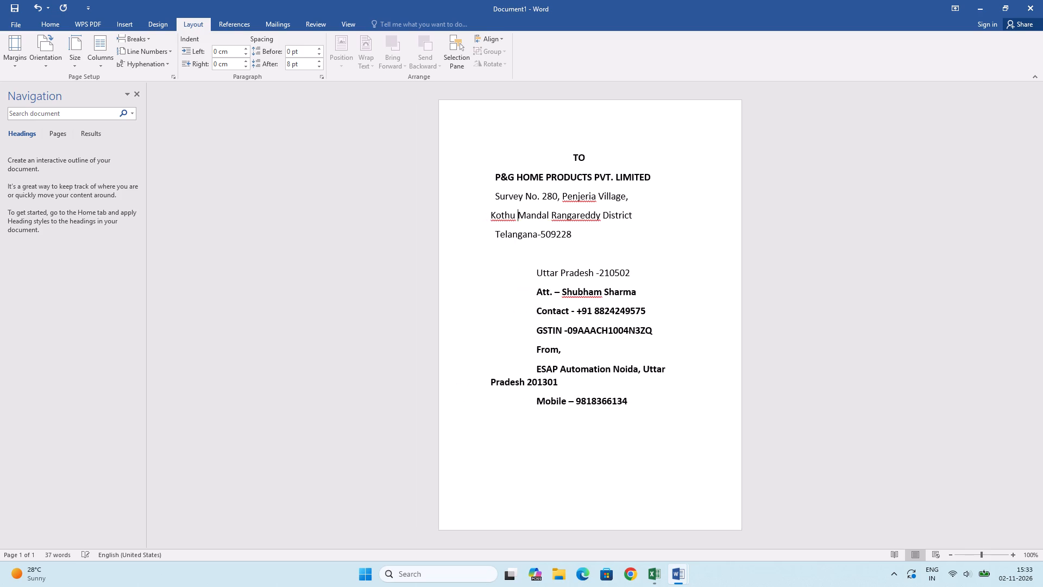
key(BackSpace)
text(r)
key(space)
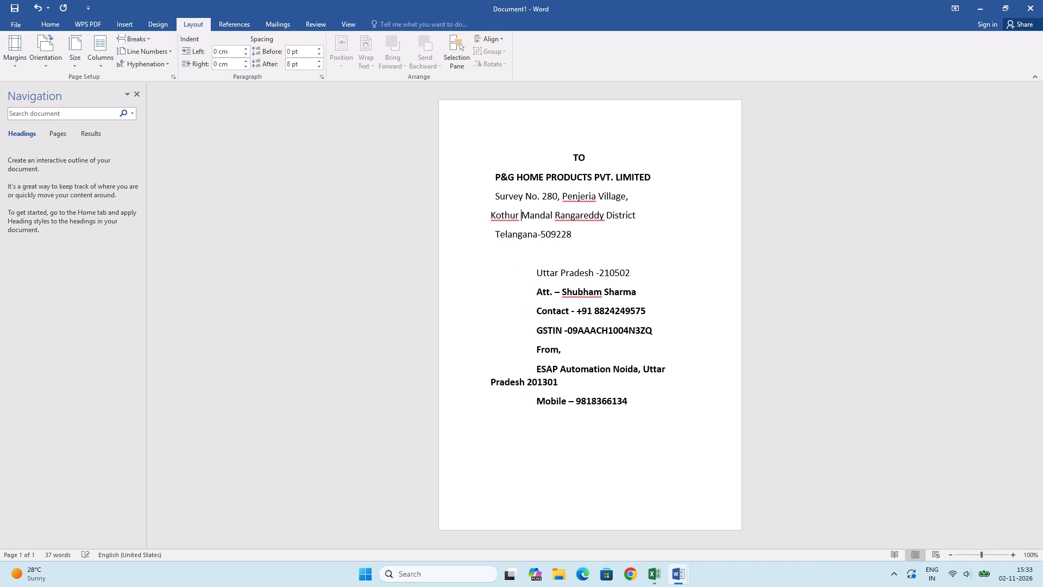
click(491, 216)
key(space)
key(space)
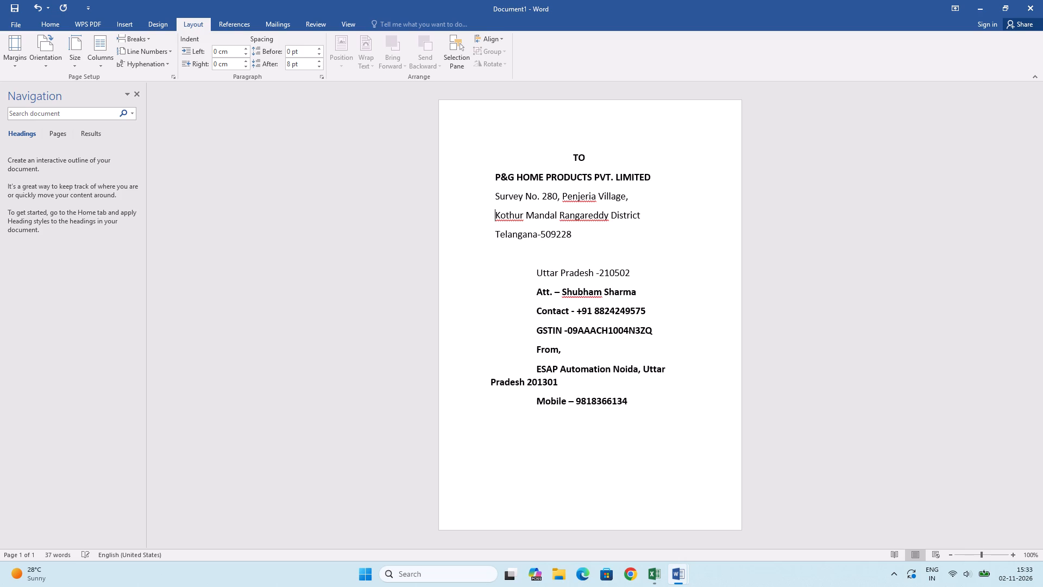
Indent the Telangana line further to the right beneath the district line.
click(496, 236)
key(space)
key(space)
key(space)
Delete the old Uttar Pradesh state and postal code text above the Att. line.
click(631, 273)
key(BackSpace)
key(BackSpace)
key(BackSpace)
key(BackSpace)
key(BackSpace)
key(BackSpace)
key(BackSpace)
key(BackSpace)
key(BackSpace)
key(BackSpace)
key(BackSpace)
key(BackSpace)
key(BackSpace)
key(BackSpace)
key(BackSpace)
key(BackSpace)
key(BackSpace)
key(BackSpace)
key(BackSpace)
key(BackSpace)
key(BackSpace)
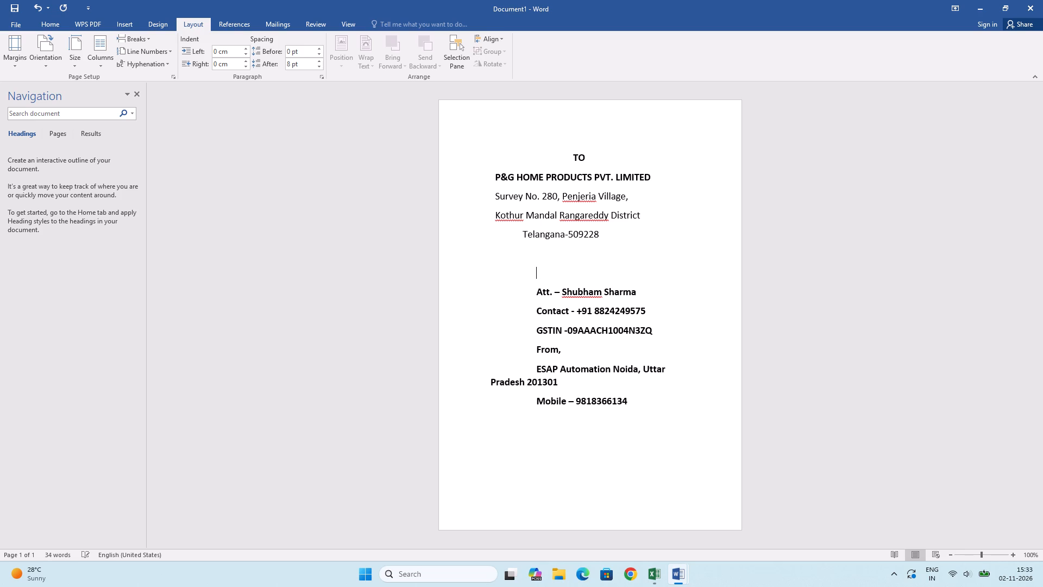
Remove the blank lines above the Att. line and place it directly beneath the Telangana line, indented by three spaces.
click(536, 290)
key(BackSpace)
key(BackSpace)
key(BackSpace)
key(BackSpace)
key(BackSpace)
key(BackSpace)
key(BackSpace)
key(BackSpace)
key(BackSpace)
key(BackSpace)
key(BackSpace)
key(BackSpace)
key(BackSpace)
key(BackSpace)
key(BackSpace)
key(BackSpace)
key(BackSpace)
key(BackSpace)
key(BackSpace)
key(BackSpace)
key(BackSpace)
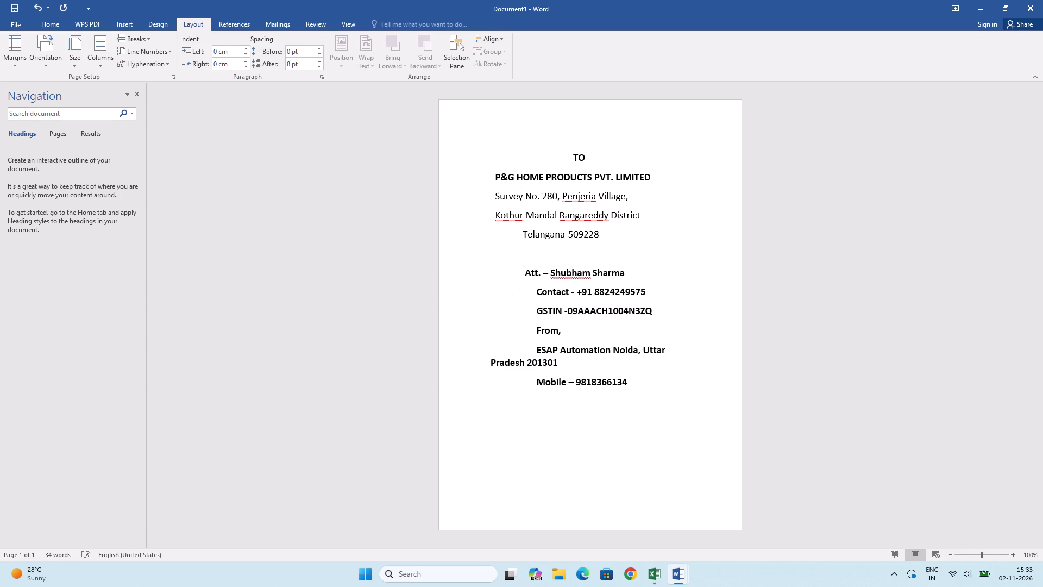
key(BackSpace)
key(BackSpace)
key(BackSpace)
key(BackSpace)
key(BackSpace)
key(BackSpace)
key(BackSpace)
key(BackSpace)
key(BackSpace)
key(BackSpace)
key(BackSpace)
key(BackSpace)
key(BackSpace)
key(BackSpace)
key(BackSpace)
key(BackSpace)
key(BackSpace)
key(BackSpace)
key(BackSpace)
key(BackSpace)
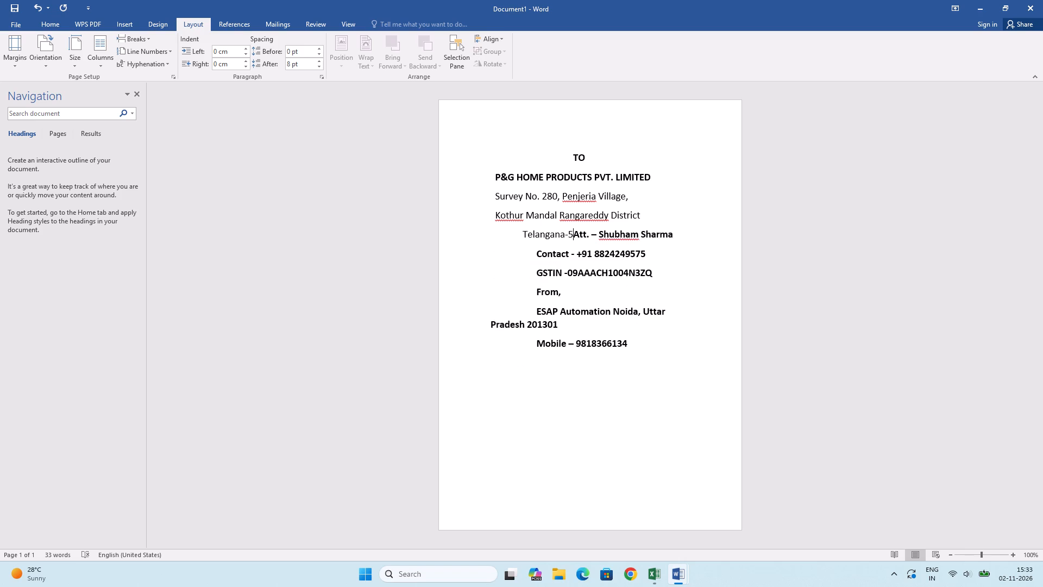
key(Return)
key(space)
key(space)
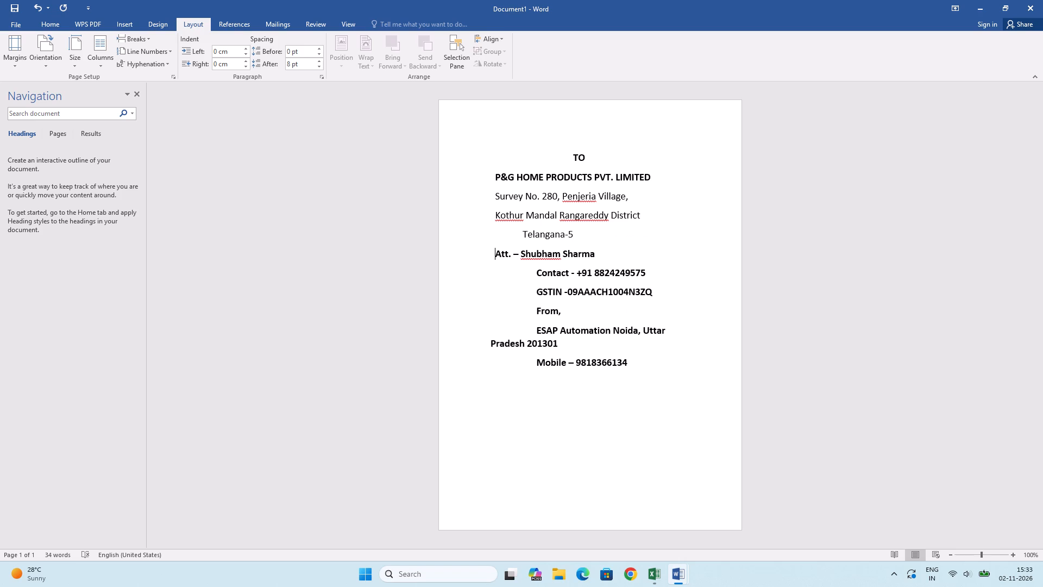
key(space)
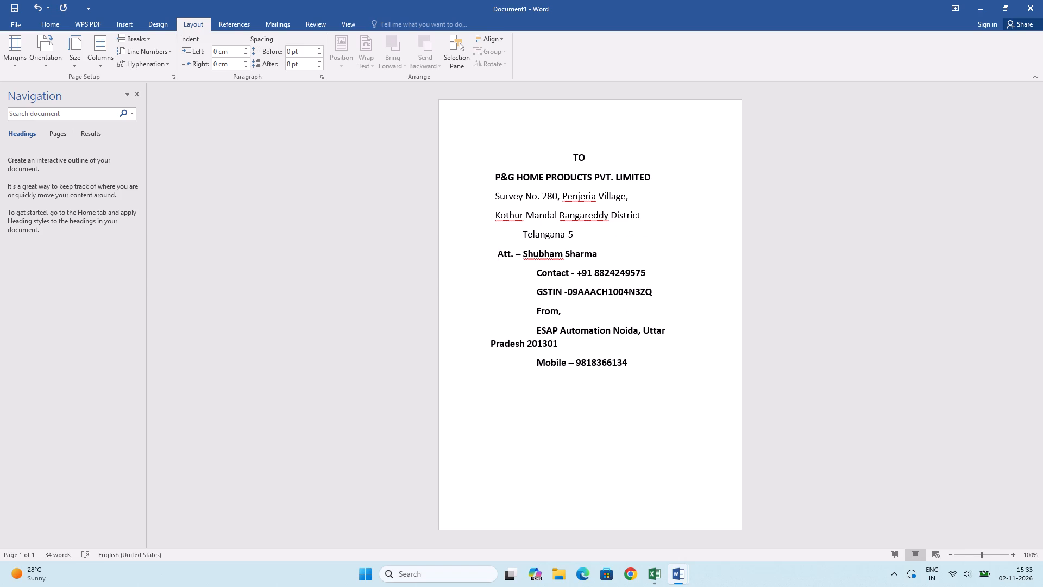
Complete the postal code after Telangana so it reads 509228.
click(574, 235)
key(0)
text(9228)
Reduce the indent of the Telangana line so it aligns with the Kothur Mandal line above it.
click(521, 234)
key(BackSpace)
key(BackSpace)
key(BackSpace)
key(BackSpace)
key(BackSpace)
key(BackSpace)
key(BackSpace)
key(BackSpace)
key(BackSpace)
key(BackSpace)
key(BackSpace)
key(BackSpace)
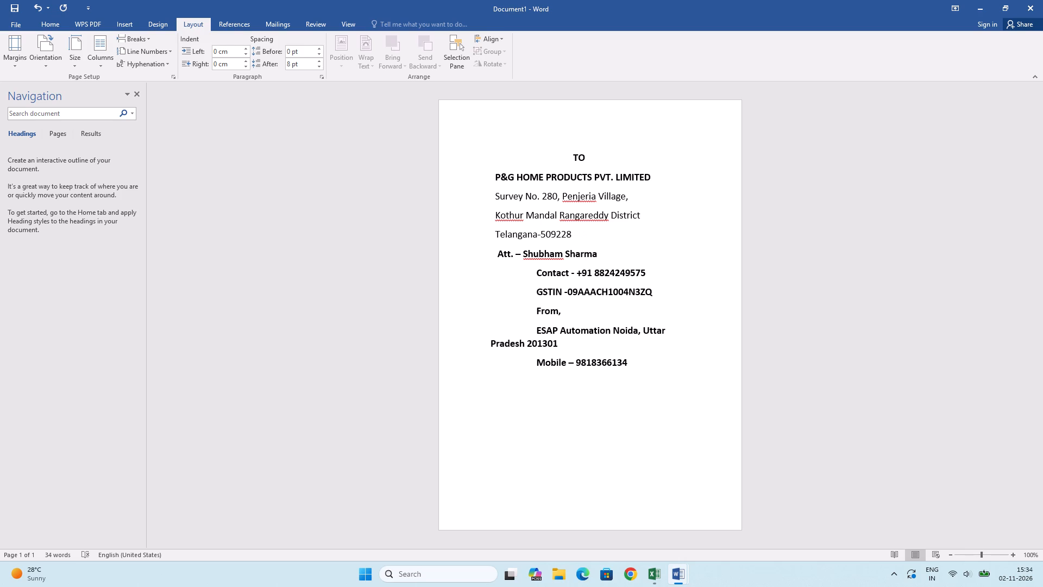
Reduce the indent of the Contact line so it aligns with the Att. line above it.
click(597, 256)
click(536, 273)
key(BackSpace)
key(BackSpace)
key(BackSpace)
key(BackSpace)
key(BackSpace)
key(BackSpace)
key(BackSpace)
key(BackSpace)
key(BackSpace)
key(BackSpace)
key(BackSpace)
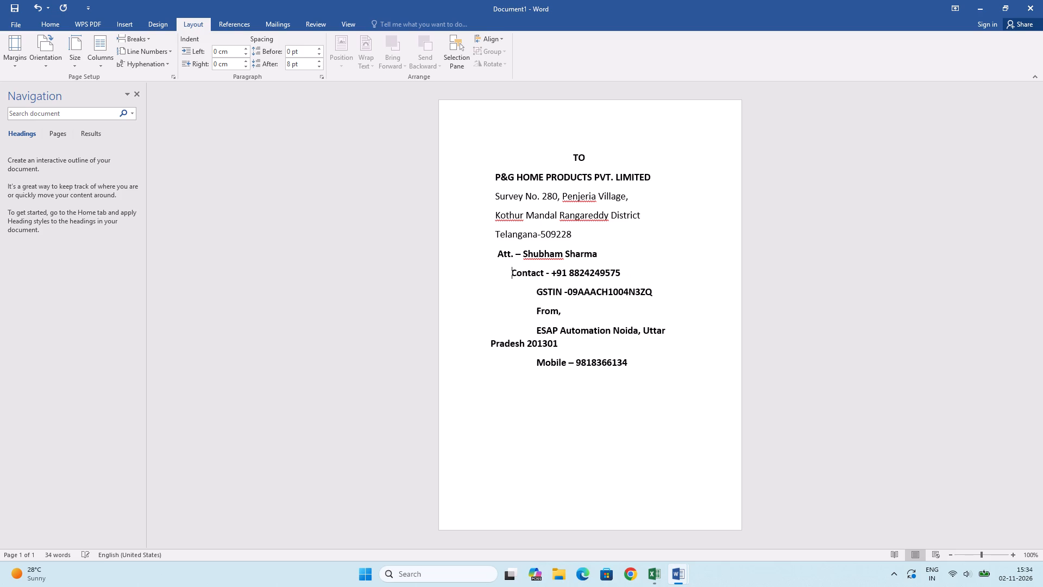
key(BackSpace)
key(BackSpace)
key(BackSpace)
key(BackSpace)
key(BackSpace)
key(BackSpace)
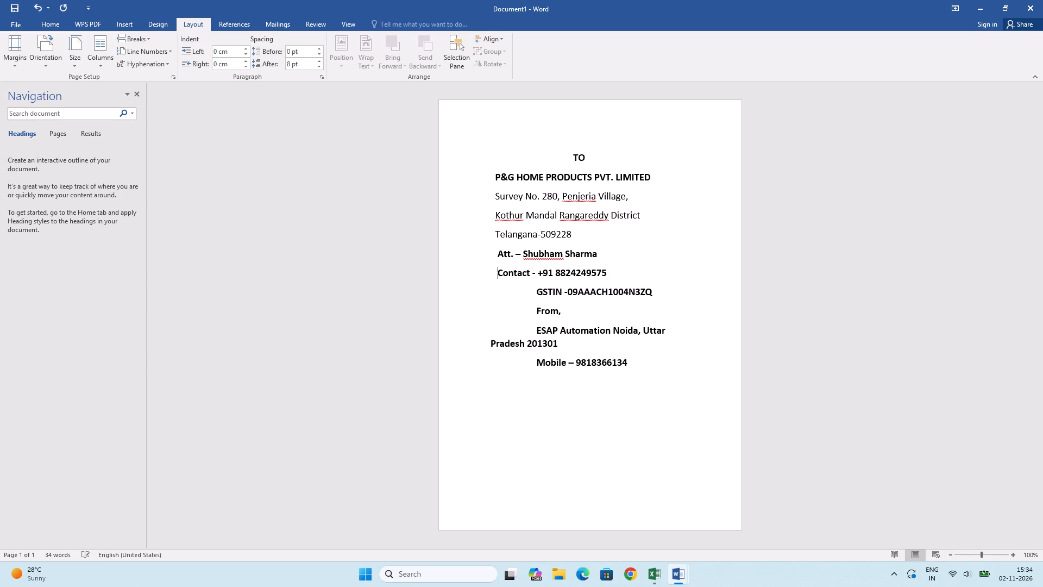
Reduce the indent of the GSTIN line so it roughly aligns with the Contact line above it.
click(537, 293)
key(BackSpace)
key(BackSpace)
key(BackSpace)
key(BackSpace)
key(BackSpace)
key(BackSpace)
key(BackSpace)
key(BackSpace)
key(BackSpace)
key(BackSpace)
key(BackSpace)
key(BackSpace)
key(BackSpace)
key(BackSpace)
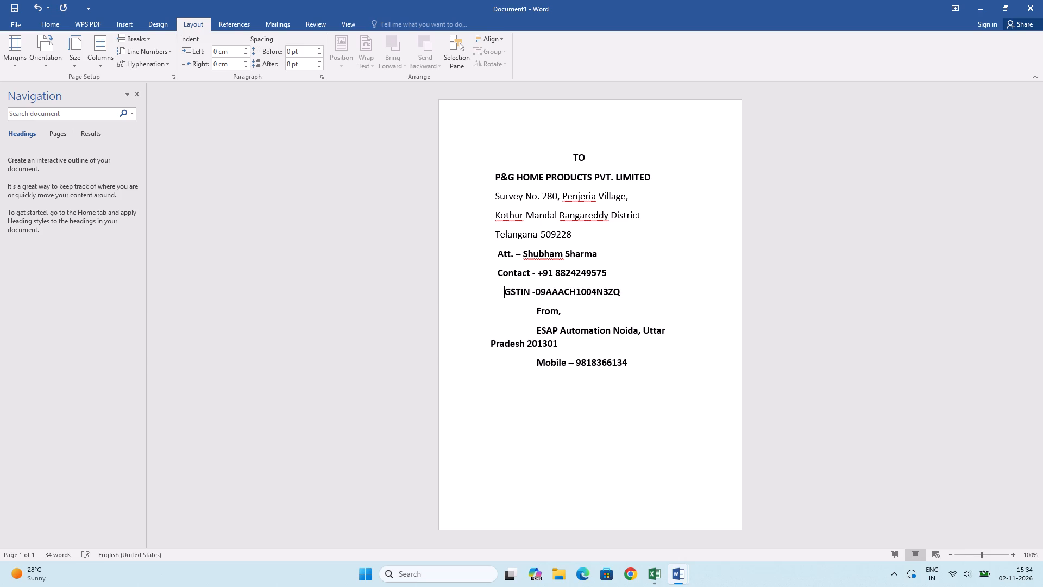
key(BackSpace)
key(BackSpace)
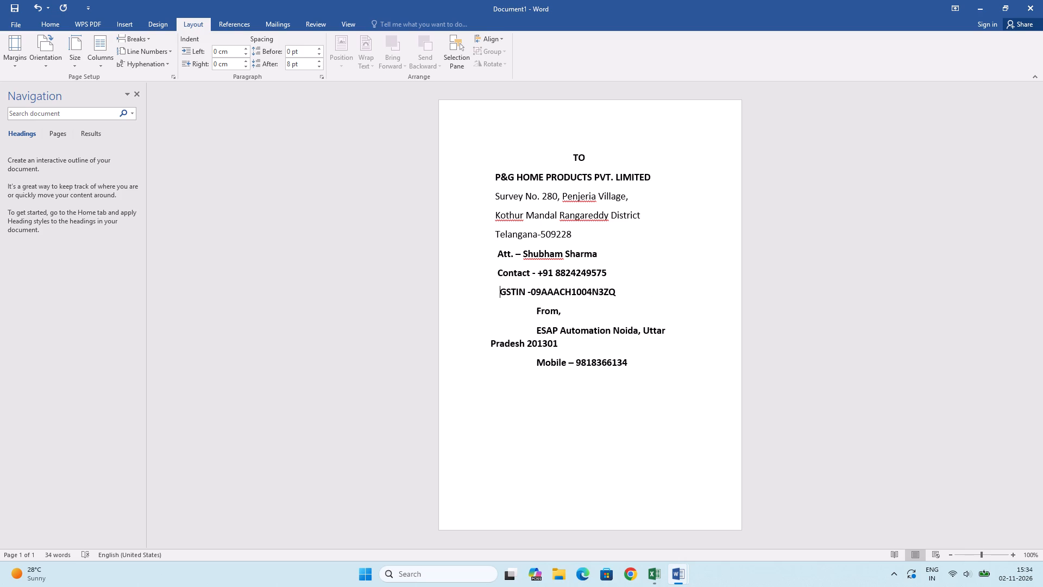
Reduce the indent of the From line so it roughly aligns with the GSTIN line above it.
click(536, 310)
key(BackSpace)
key(BackSpace)
key(BackSpace)
key(BackSpace)
key(BackSpace)
key(BackSpace)
key(BackSpace)
key(BackSpace)
key(BackSpace)
key(BackSpace)
key(BackSpace)
key(BackSpace)
key(BackSpace)
key(BackSpace)
key(BackSpace)
Reduce the indent of the ESAP Automation line so it aligns with the From line above it.
click(538, 332)
key(BackSpace)
key(BackSpace)
key(BackSpace)
key(BackSpace)
key(BackSpace)
key(BackSpace)
key(BackSpace)
key(BackSpace)
key(BackSpace)
key(BackSpace)
key(BackSpace)
key(BackSpace)
key(BackSpace)
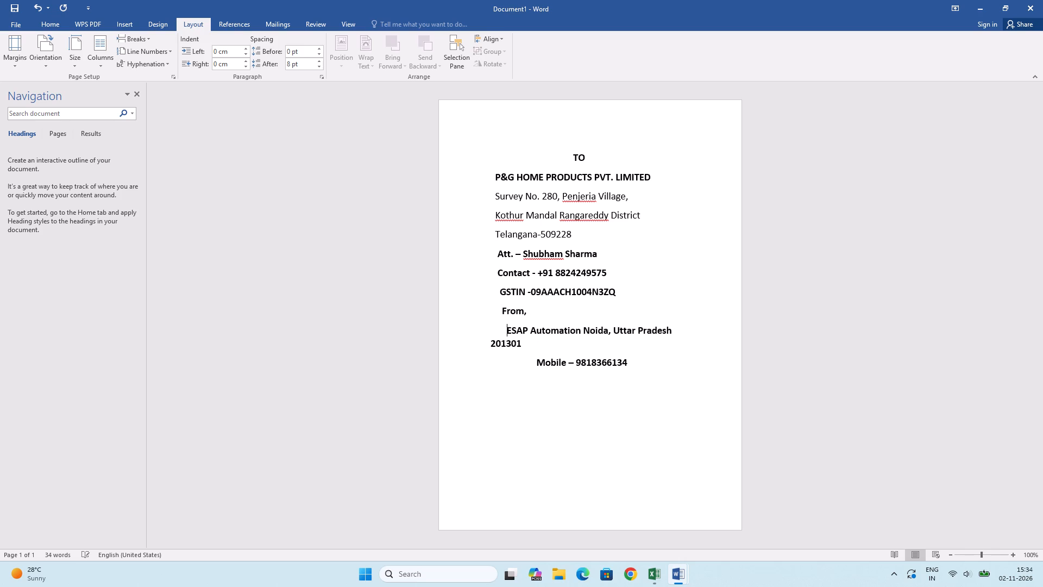
key(BackSpace)
key(BackSpace)
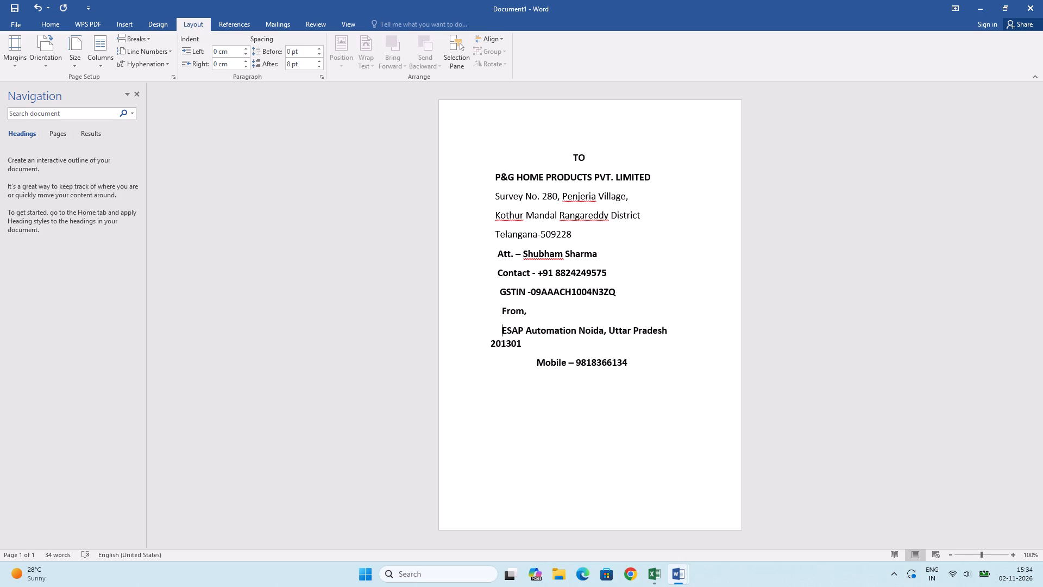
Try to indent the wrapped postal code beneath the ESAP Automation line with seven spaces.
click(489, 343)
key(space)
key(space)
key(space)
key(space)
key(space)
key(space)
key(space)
Delete the wrapped postal code 201301 after Uttar Pradesh in the ESAP Automation address.
click(519, 340)
key(BackSpace)
key(BackSpace)
key(BackSpace)
key(BackSpace)
key(BackSpace)
key(BackSpace)
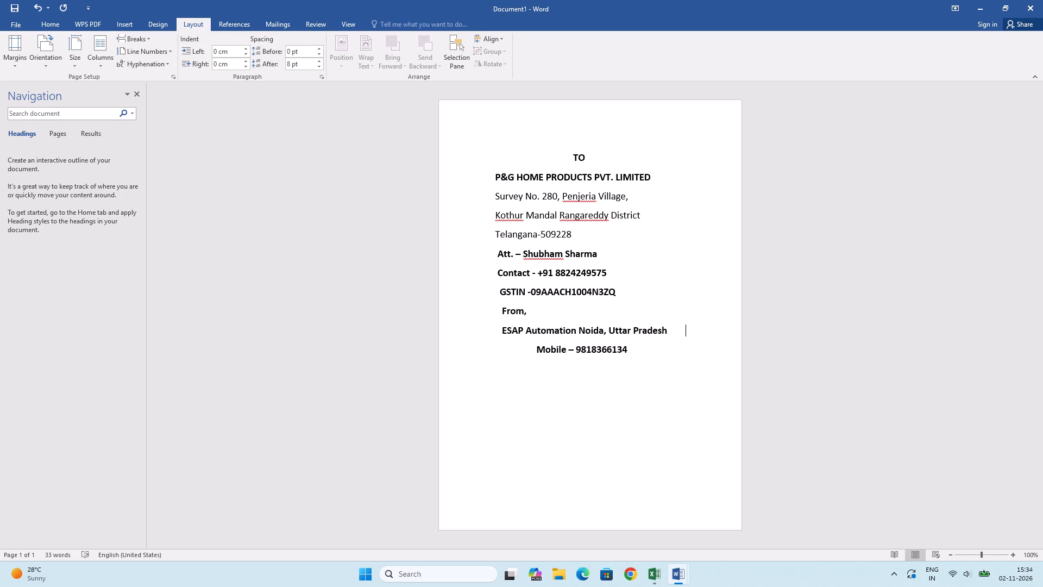
Reduce the indent of the ESAP Automation line by one space.
click(502, 331)
key(BackSpace)
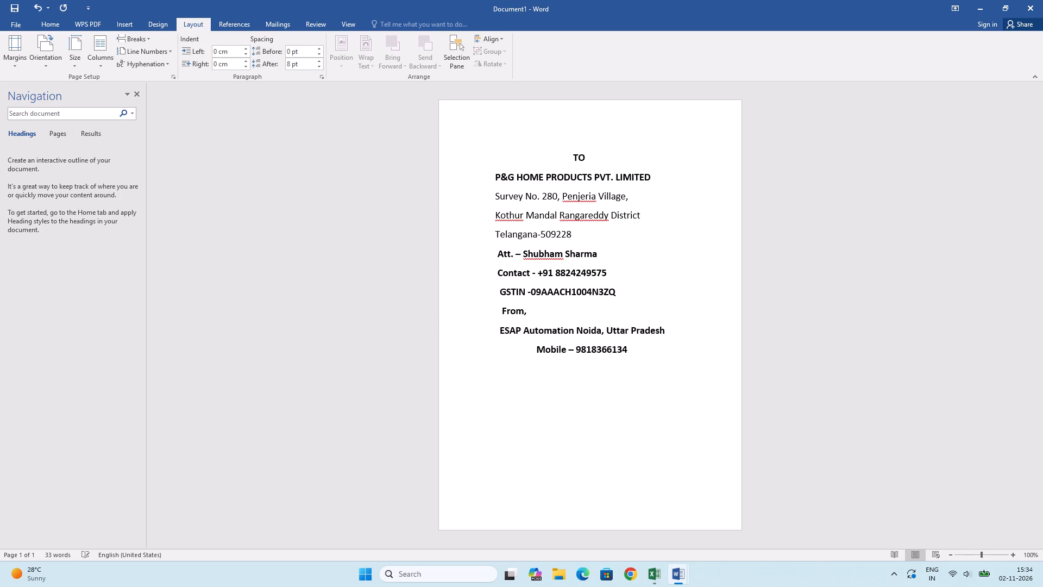
Add a hyphen and the postal code 201301 after Uttar Pradesh in the ESAP Automation line.
click(668, 332)
key(BackSpace)
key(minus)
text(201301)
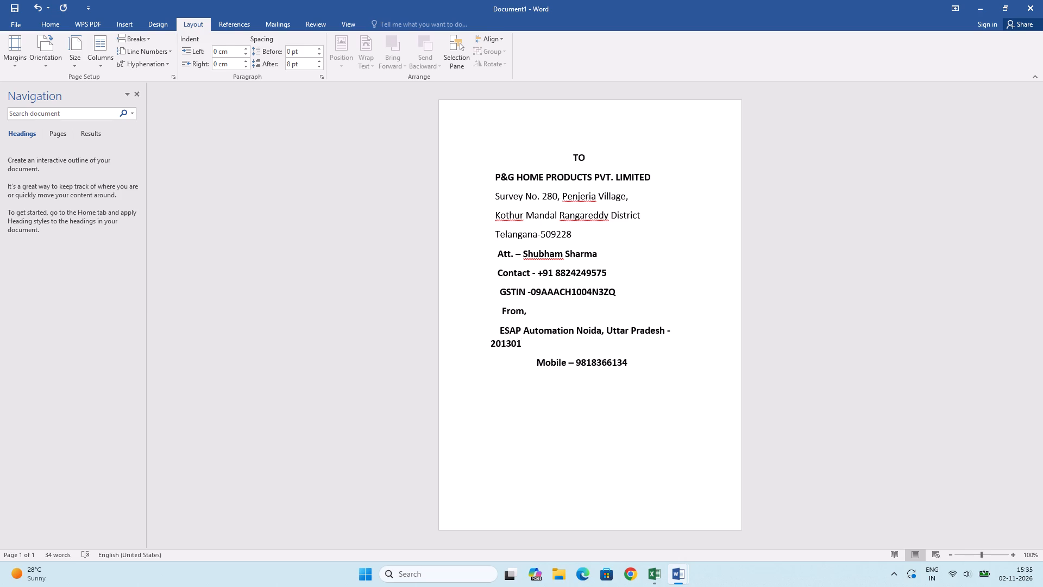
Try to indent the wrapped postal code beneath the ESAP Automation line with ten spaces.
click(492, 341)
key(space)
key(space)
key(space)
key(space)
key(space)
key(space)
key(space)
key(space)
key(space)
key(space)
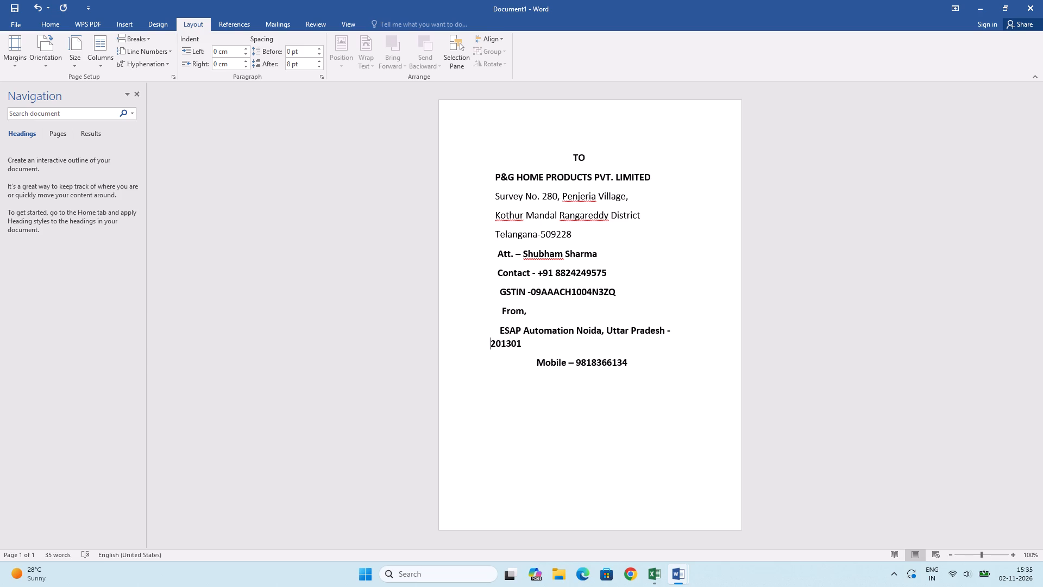
Reduce the indents of the From and GSTIN lines by one space each.
click(502, 311)
key(BackSpace)
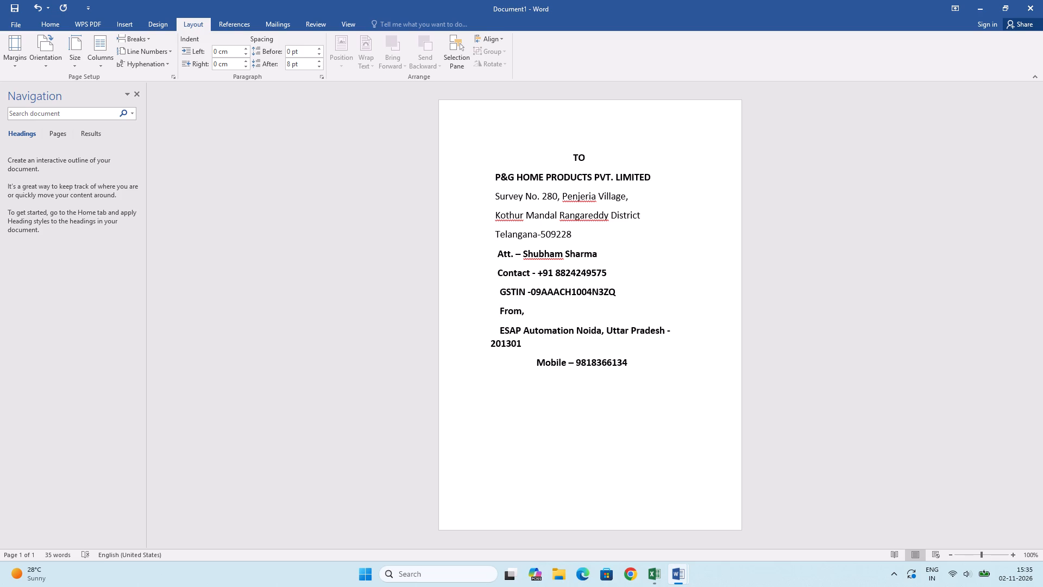
click(501, 292)
key(BackSpace)
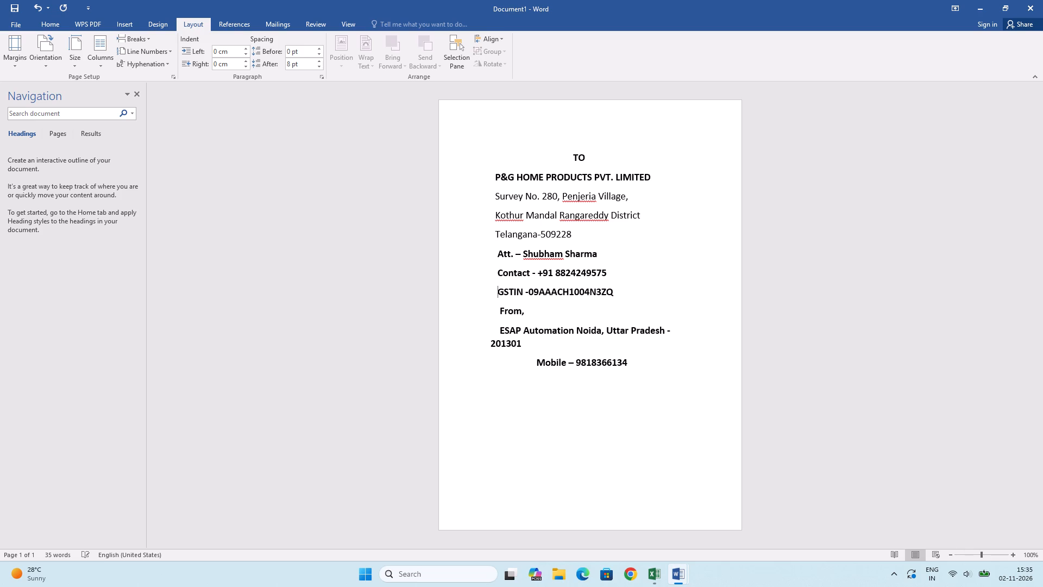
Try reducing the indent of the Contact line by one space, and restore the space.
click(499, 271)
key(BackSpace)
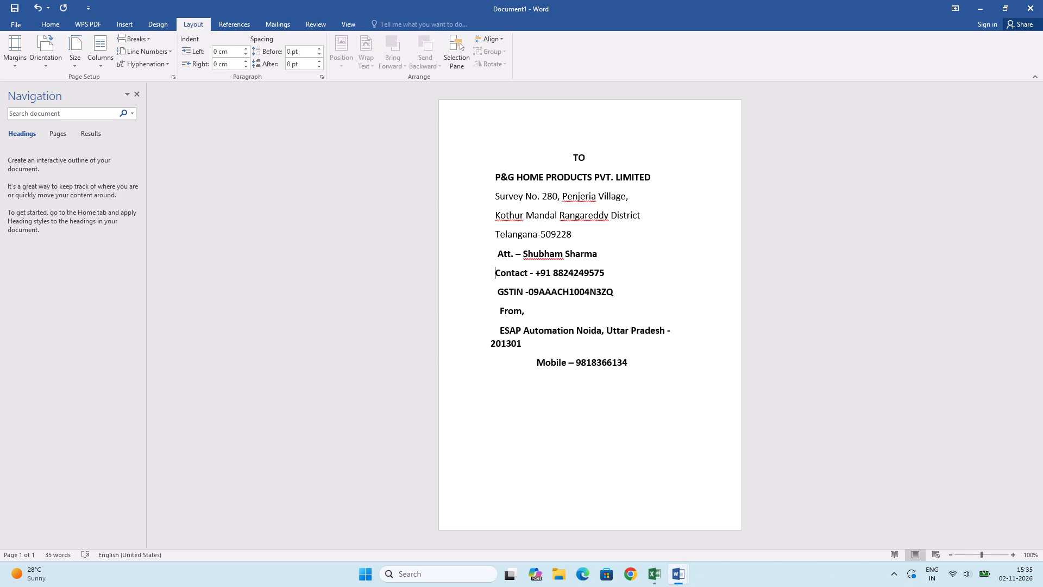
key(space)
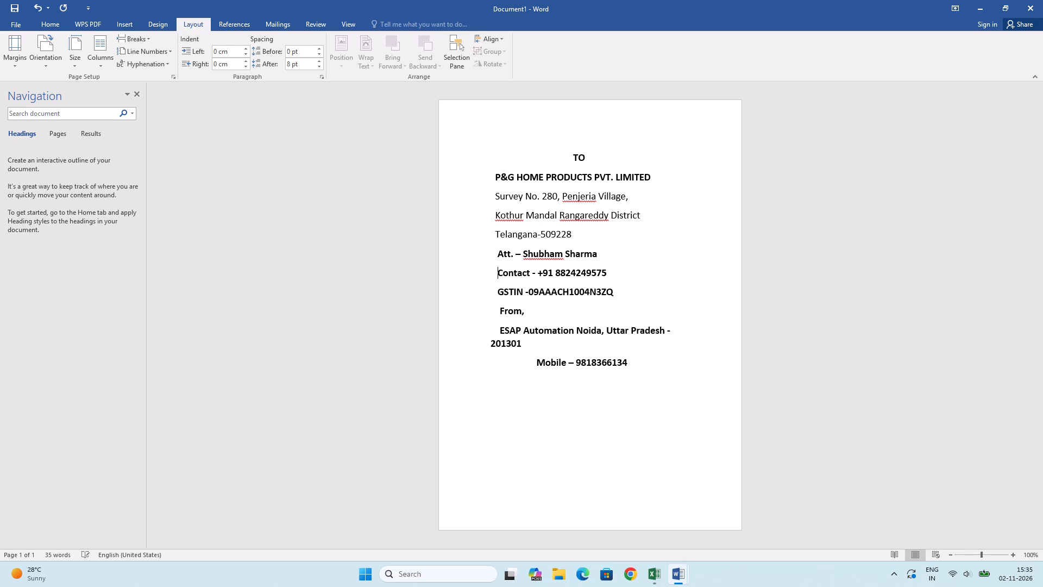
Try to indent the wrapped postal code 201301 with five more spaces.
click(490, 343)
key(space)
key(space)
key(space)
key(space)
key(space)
Delete the wrapped postal code 201301 and all the extra spaces back to the hyphen after Uttar Pradesh.
click(525, 342)
key(BackSpace)
key(BackSpace)
key(BackSpace)
key(BackSpace)
key(BackSpace)
key(BackSpace)
key(BackSpace)
key(BackSpace)
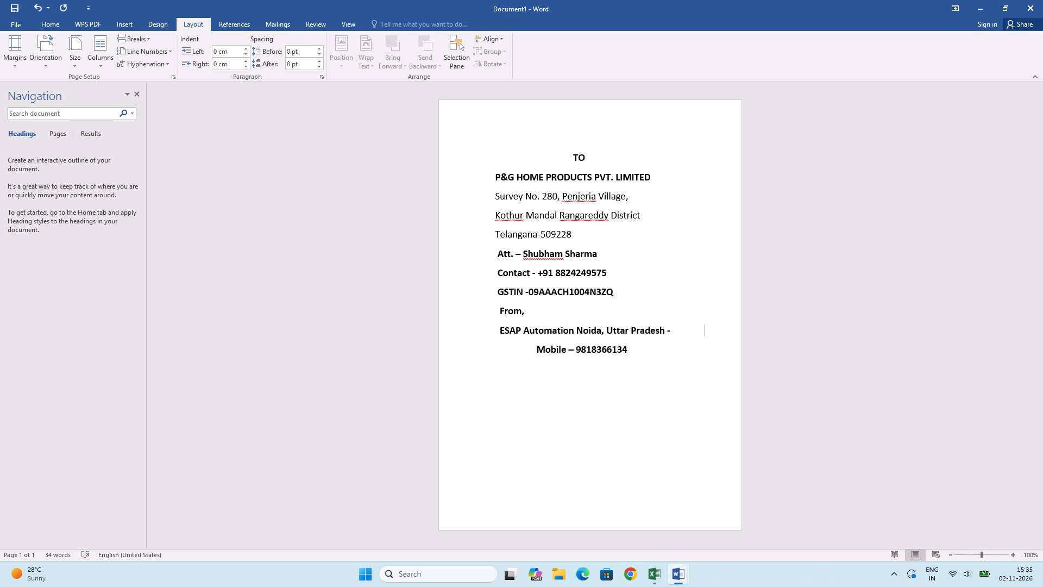
key(BackSpace)
key(BackSpace)
key(BackSpace)
key(BackSpace)
key(BackSpace)
key(BackSpace)
key(BackSpace)
key(BackSpace)
key(BackSpace)
key(BackSpace)
key(BackSpace)
key(BackSpace)
key(BackSpace)
key(BackSpace)
key(BackSpace)
Add the postal code 201301 on its own new line below the ESAP Automation line, indented four spaces.
key(Return)
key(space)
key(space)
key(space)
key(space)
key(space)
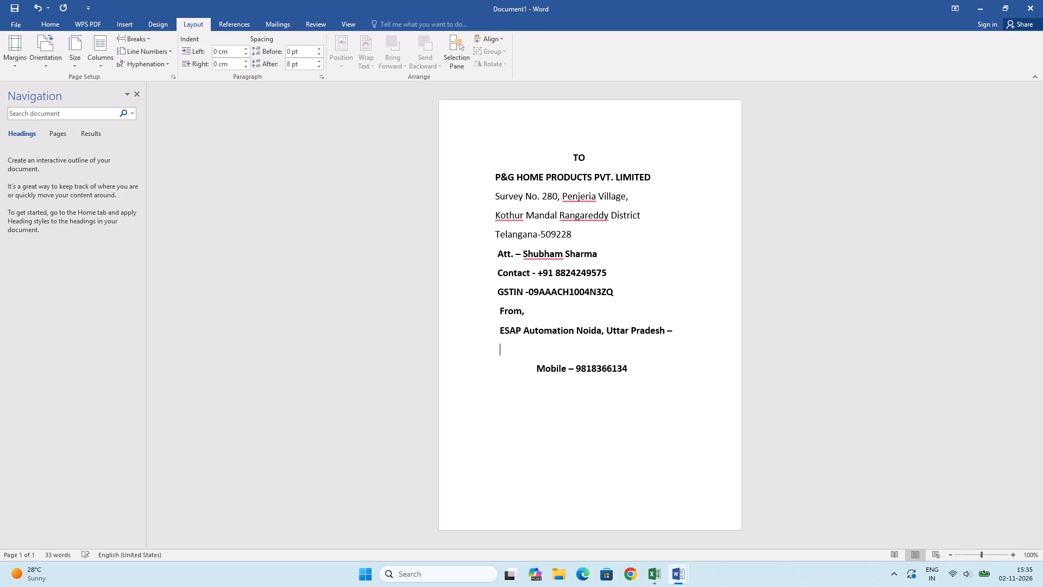
key(BackSpace)
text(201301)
Remove the extra leading spaces from the Mobile line so it aligns with the postal code line above.
click(537, 367)
key(BackSpace)
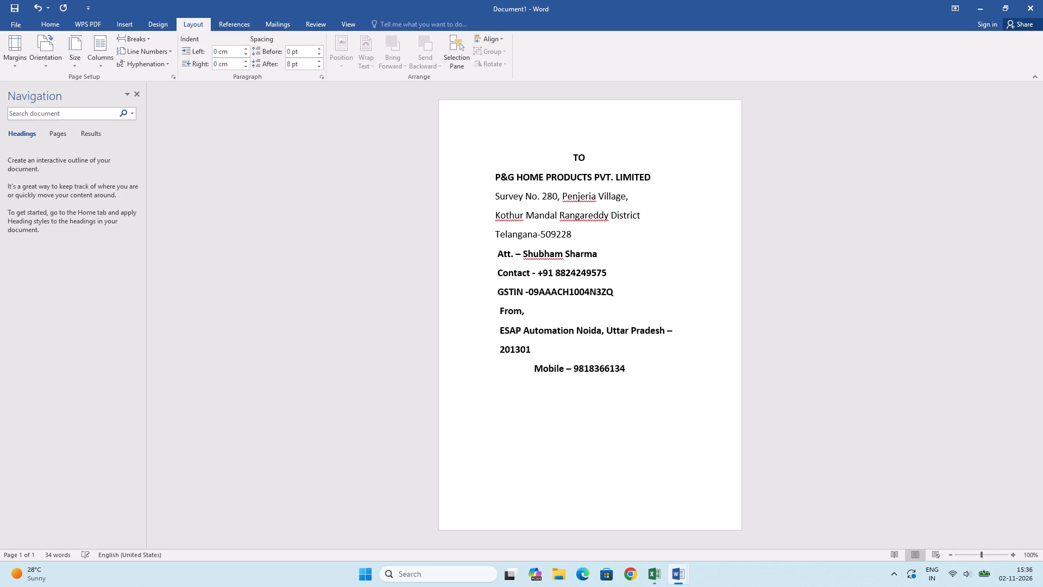
key(BackSpace)
key(BackSpace)
key(BackSpace)
key(BackSpace)
key(BackSpace)
key(BackSpace)
key(BackSpace)
key(BackSpace)
key(BackSpace)
key(BackSpace)
key(BackSpace)
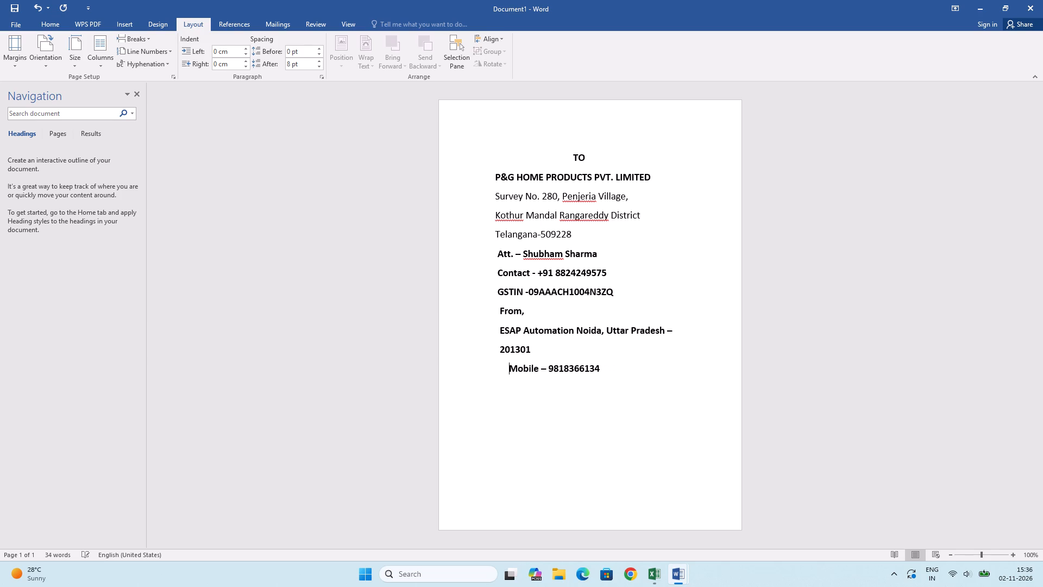
key(BackSpace)
key(BackSpace)
key(BackSpace)
key(BackSpace)
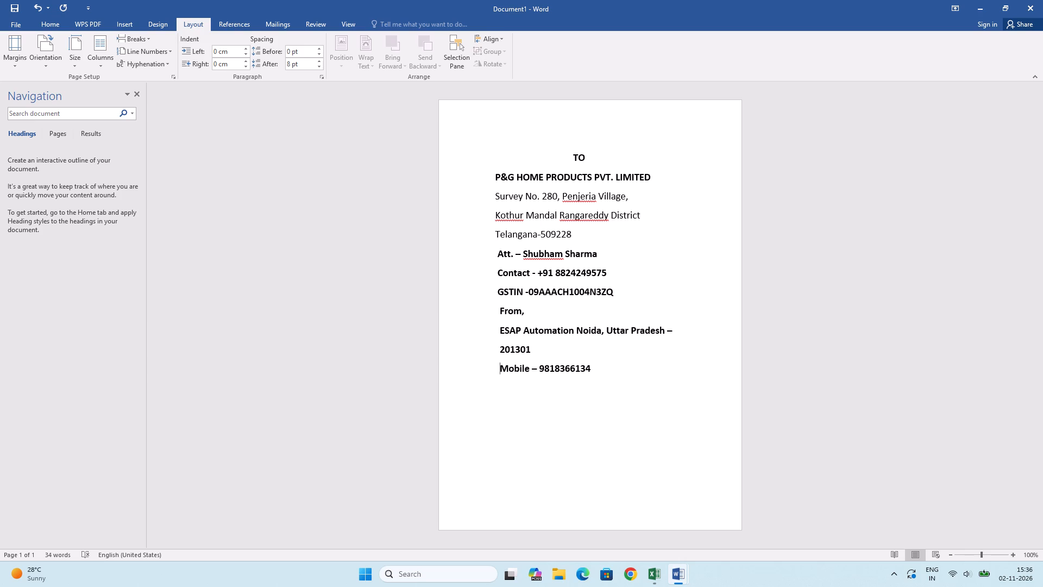
Replace the name in the Att. line with the new contact person's full name.
click(597, 257)
key(BackSpace)
key(BackSpace)
key(BackSpace)
key(BackSpace)
key(BackSpace)
key(BackSpace)
key(BackSpace)
key(BackSpace)
key(BackSpace)
key(BackSpace)
key(BackSpace)
key(BackSpace)
key(BackSpace)
key(BackSpace)
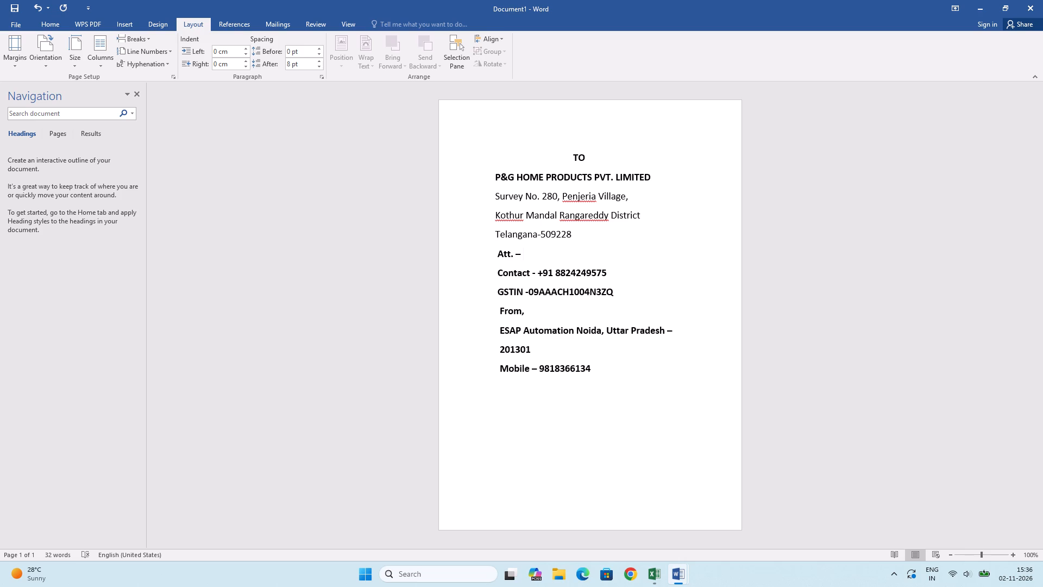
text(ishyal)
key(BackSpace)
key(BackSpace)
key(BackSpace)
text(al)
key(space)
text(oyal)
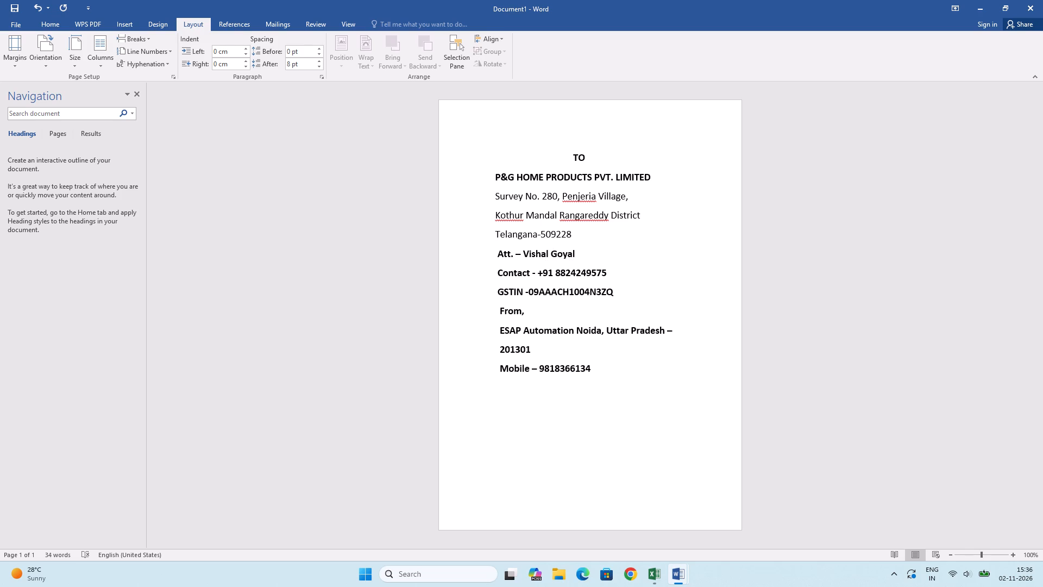
Open the phone number in the Contact line for editing at its end.
click(610, 276)
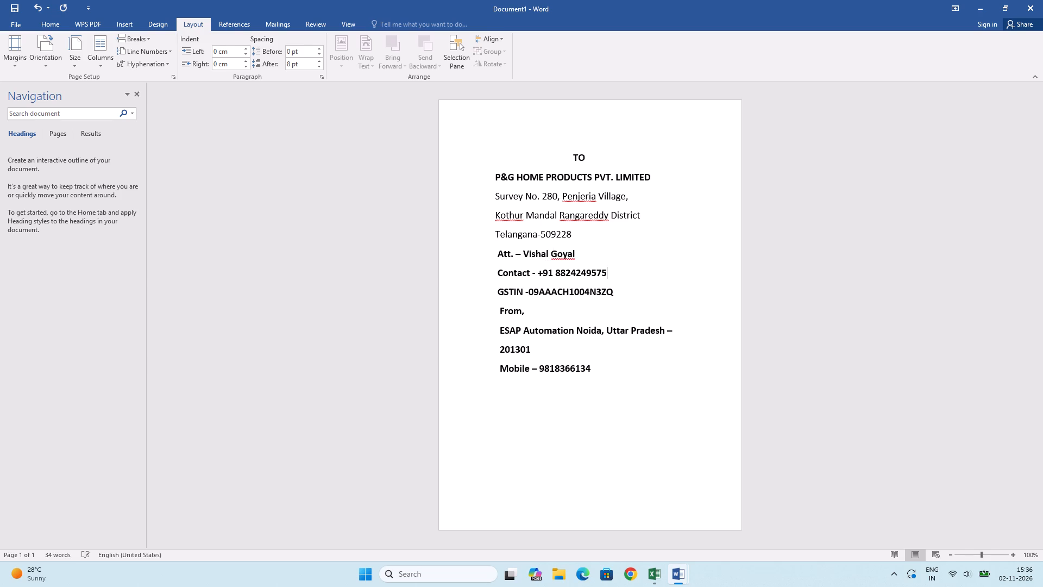
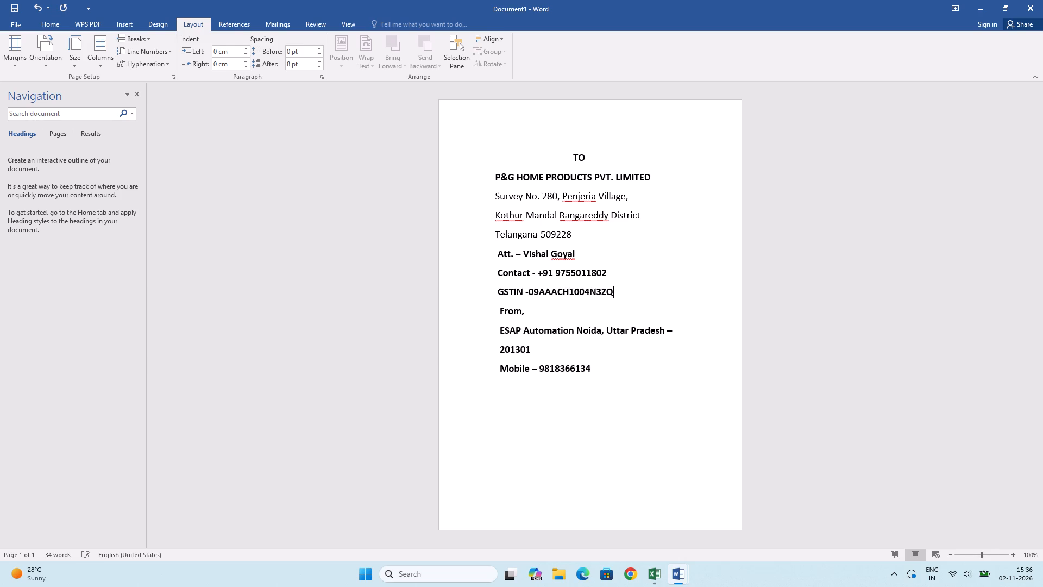
Replace the number in the GSTIN line with the recipient company's new GSTIN, leaving a space after the dash.
key(BackSpace)
key(BackSpace)
key(BackSpace)
key(BackSpace)
key(BackSpace)
key(BackSpace)
key(BackSpace)
key(BackSpace)
key(BackSpace)
key(BackSpace)
key(BackSpace)
key(BackSpace)
key(BackSpace)
key(BackSpace)
key(BackSpace)
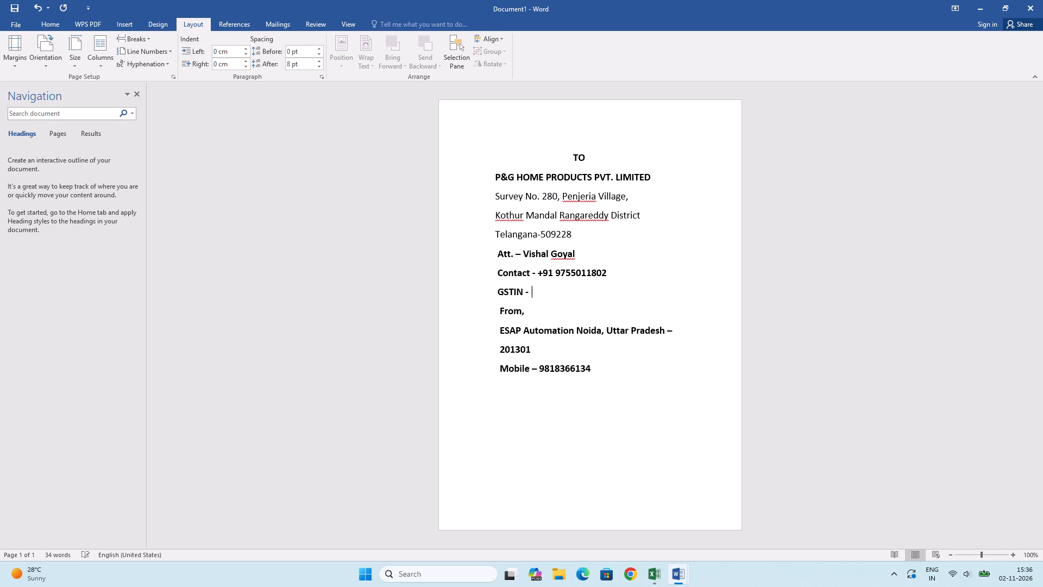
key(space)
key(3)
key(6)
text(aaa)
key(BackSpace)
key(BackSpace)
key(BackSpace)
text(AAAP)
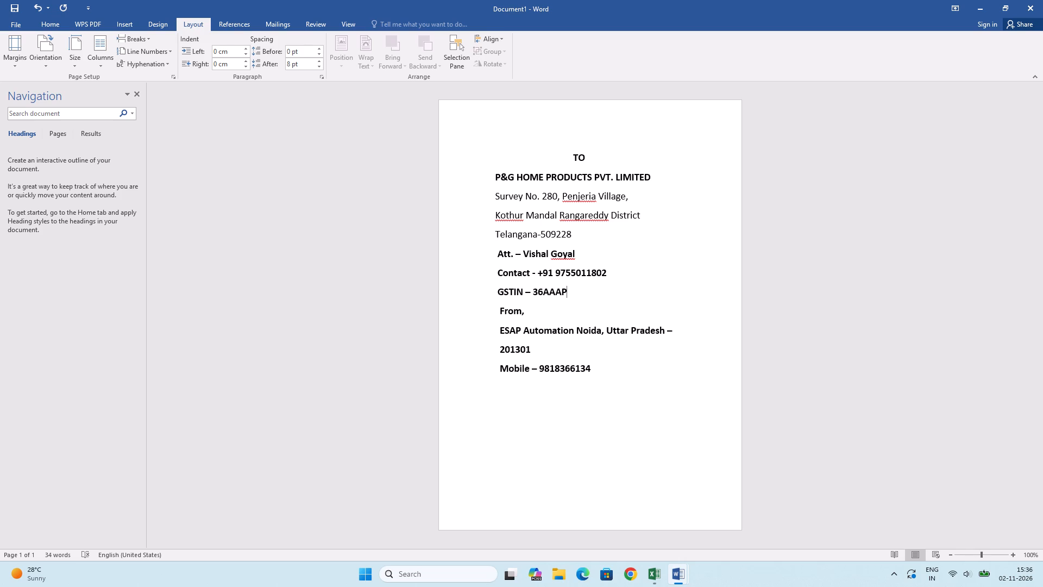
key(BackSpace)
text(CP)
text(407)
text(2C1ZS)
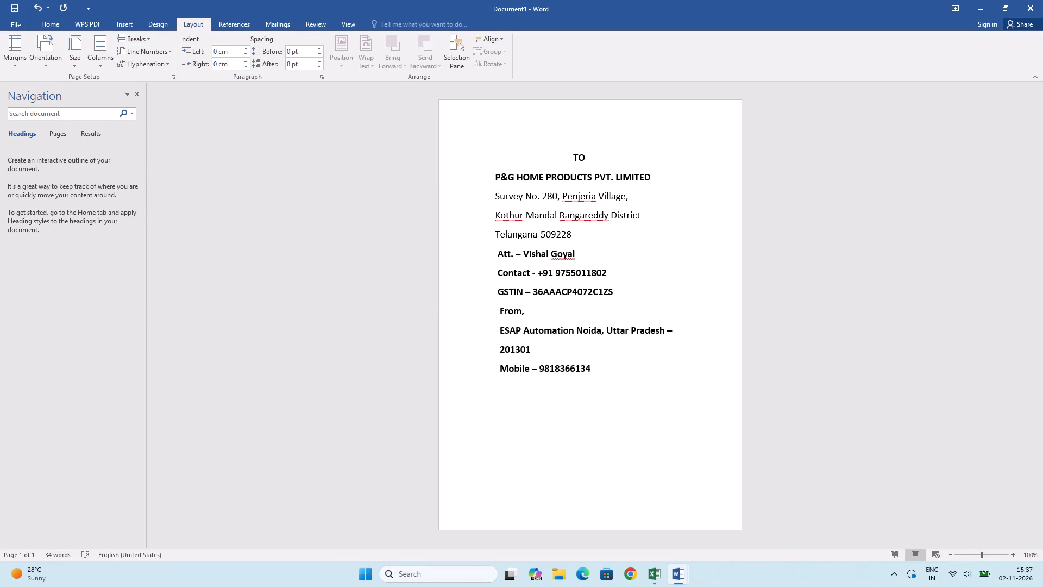
Start saving the document to the Address folder on the Desktop.
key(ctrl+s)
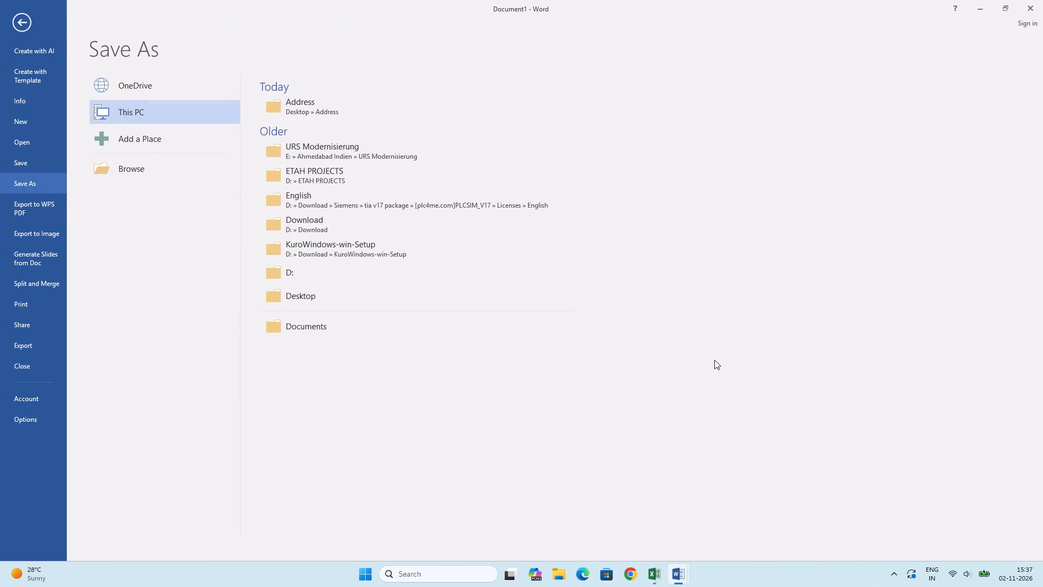
click(283, 114)
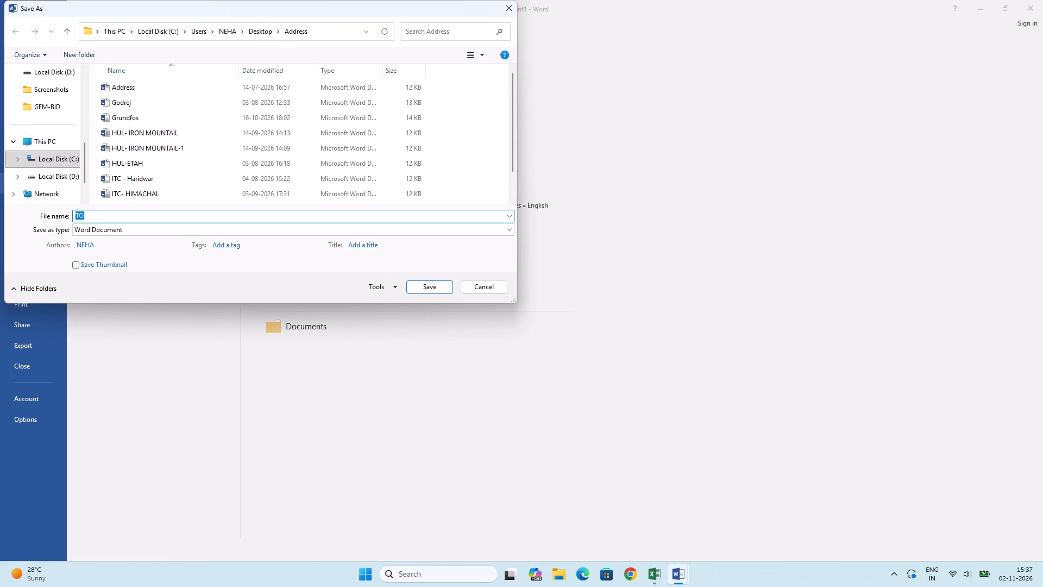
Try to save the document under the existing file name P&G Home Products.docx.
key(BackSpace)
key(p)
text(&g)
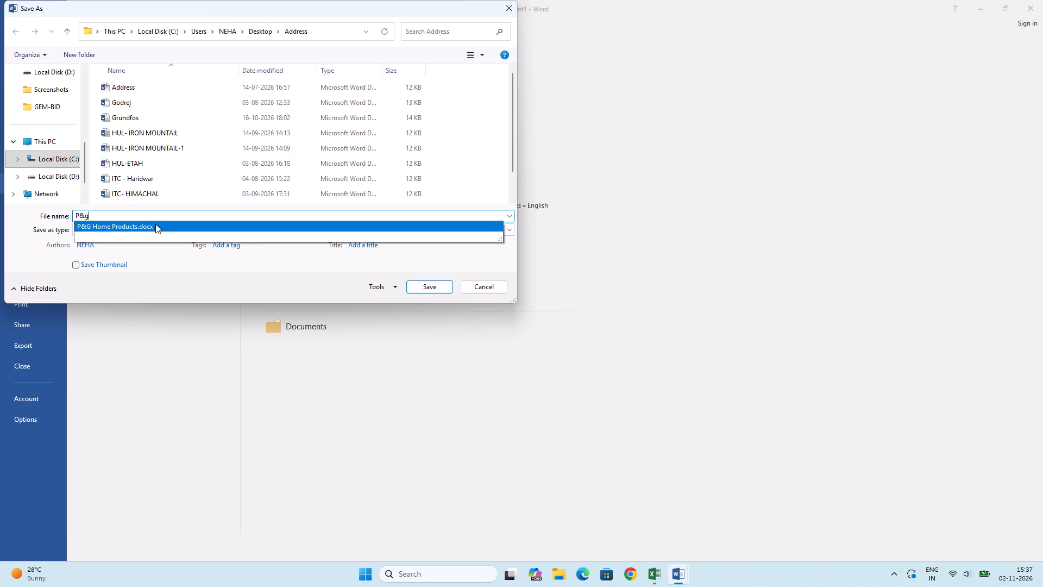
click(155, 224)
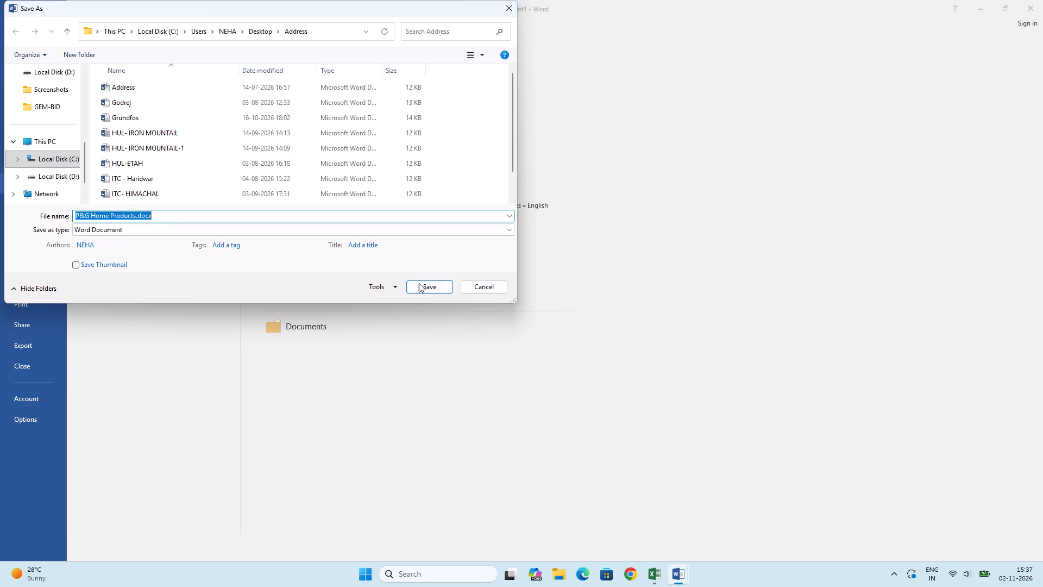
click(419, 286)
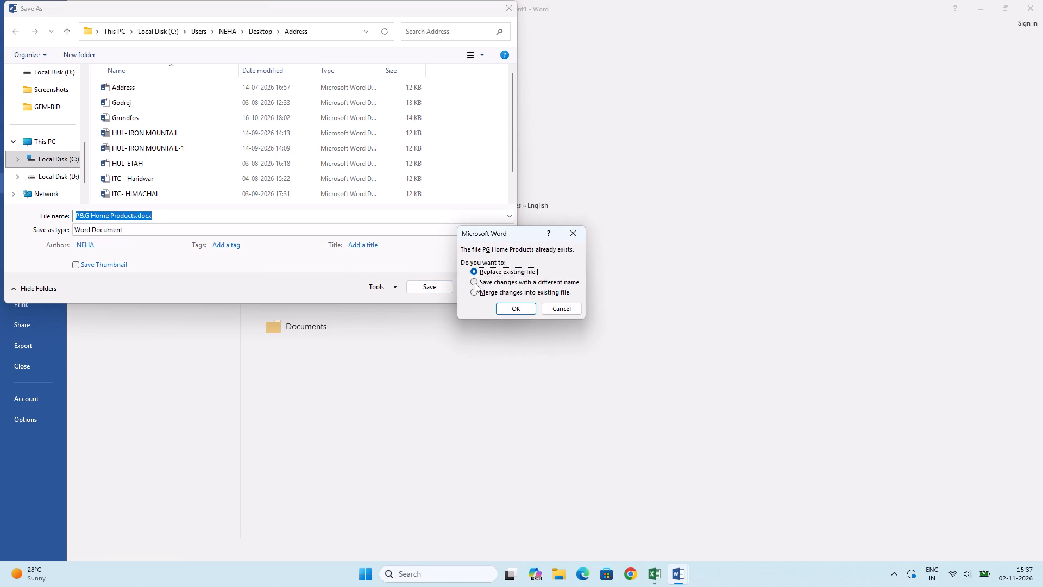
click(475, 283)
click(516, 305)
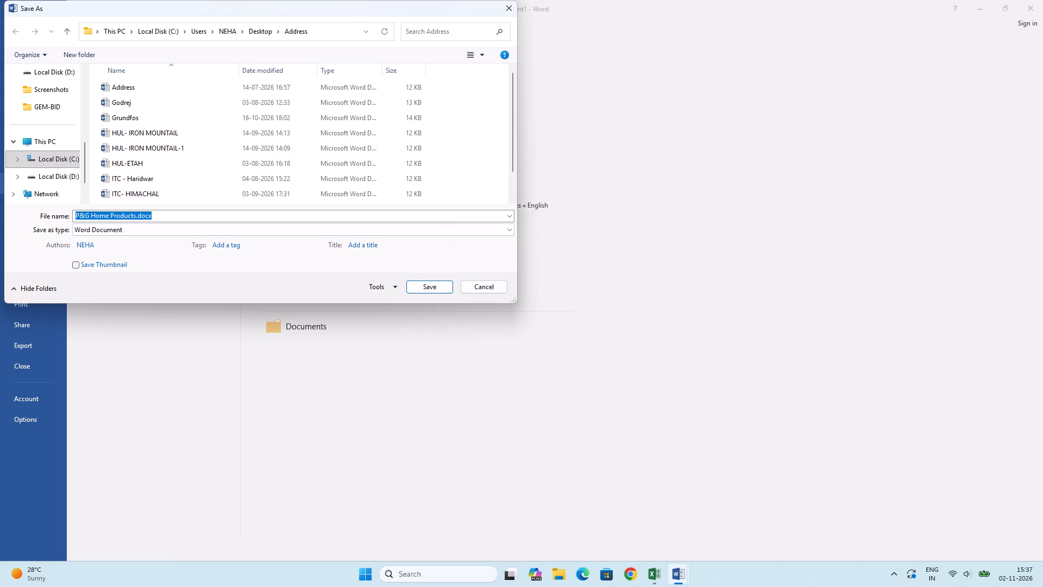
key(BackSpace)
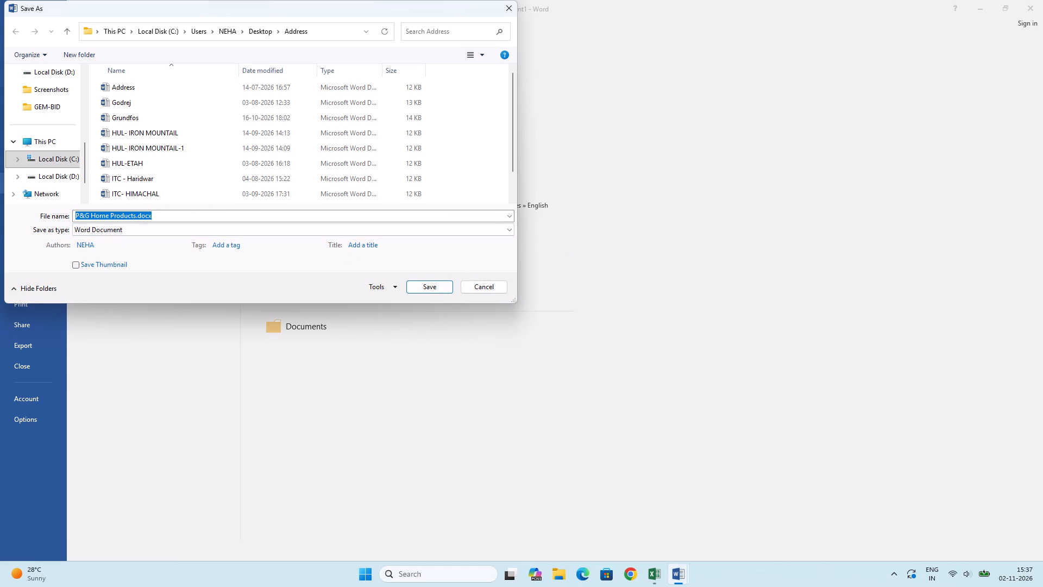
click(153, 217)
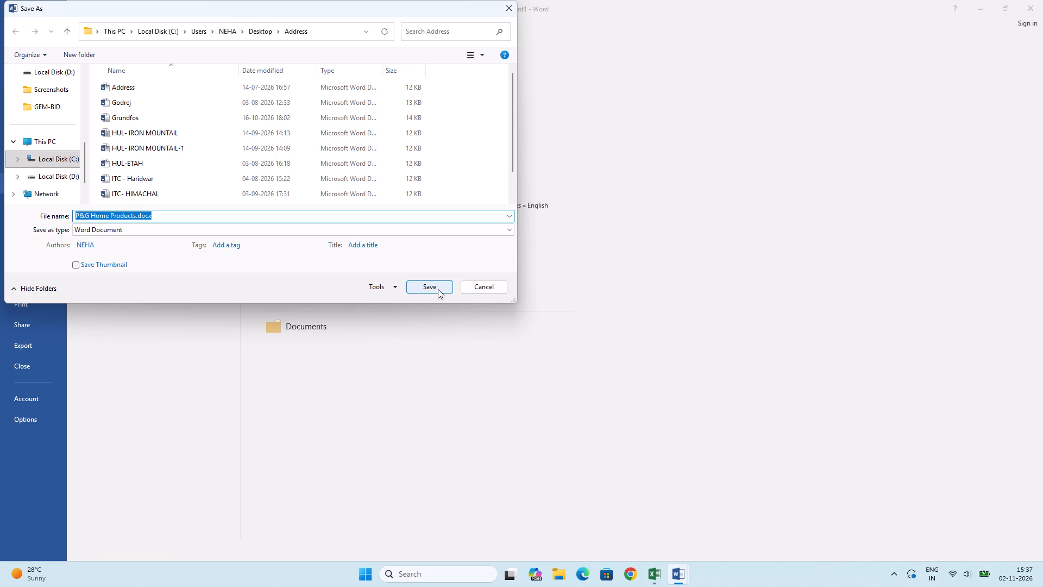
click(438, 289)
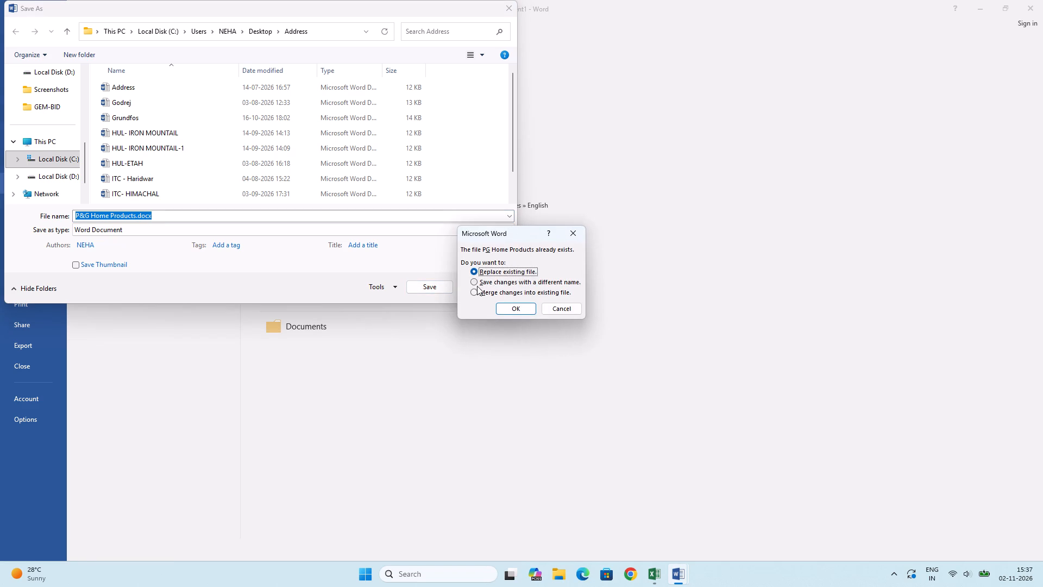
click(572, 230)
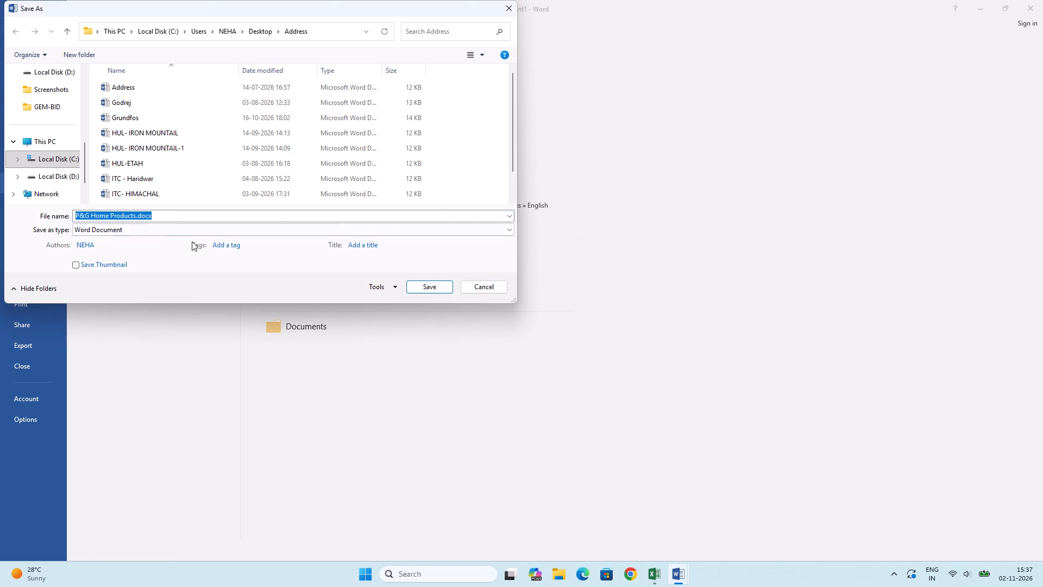
Name the file P&G Address and save it as a Word document in the Address folder.
click(162, 214)
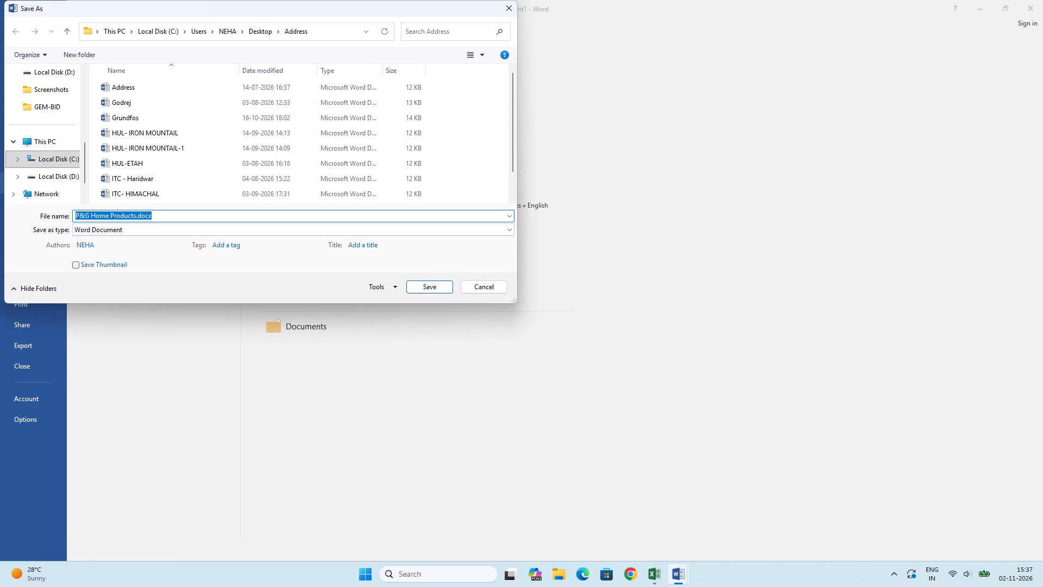
key(BackSpace)
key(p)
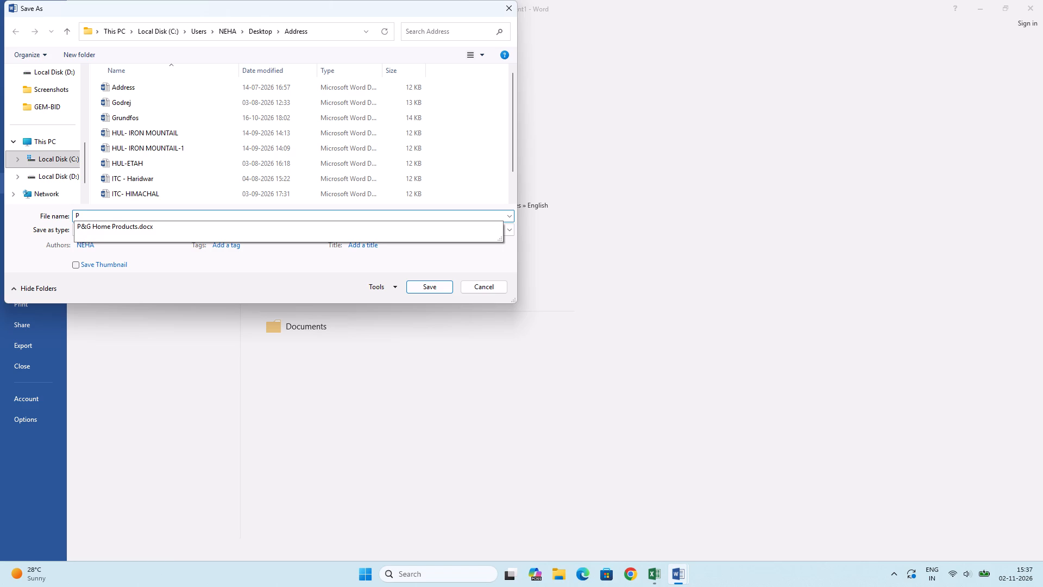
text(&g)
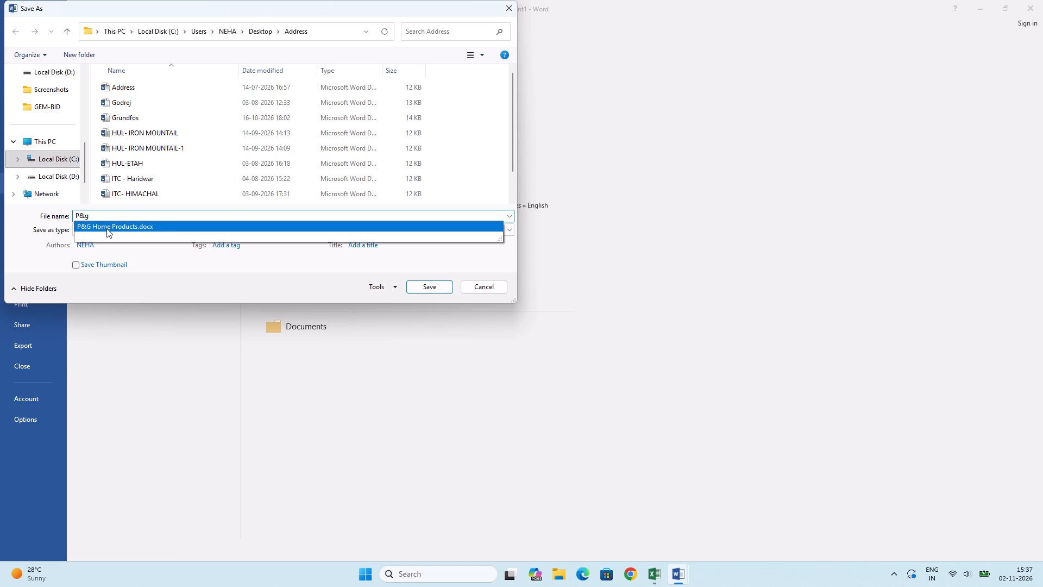
click(99, 217)
click(99, 217)
key(BackSpace)
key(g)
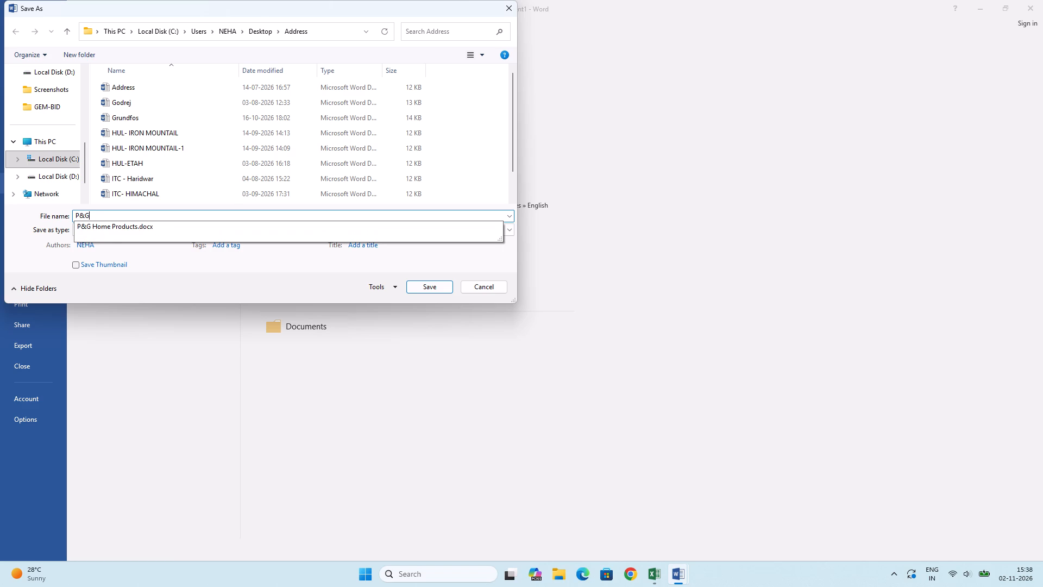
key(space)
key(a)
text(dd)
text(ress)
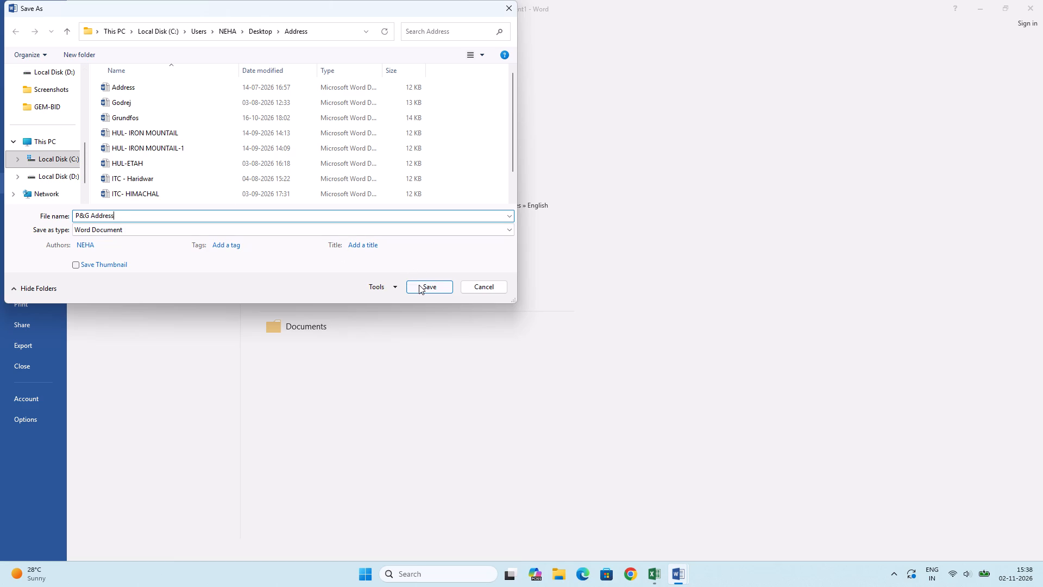
click(419, 285)
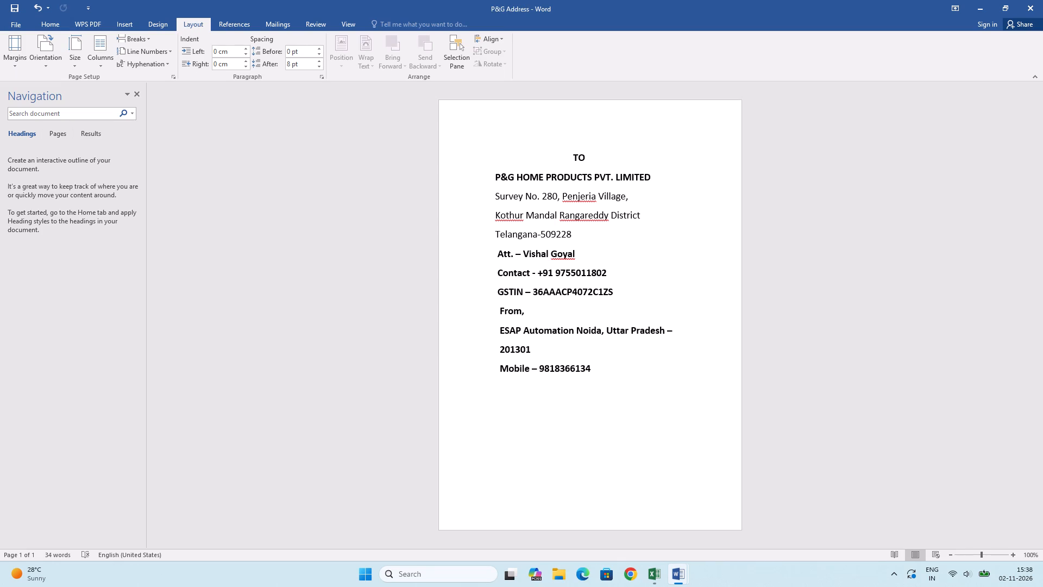
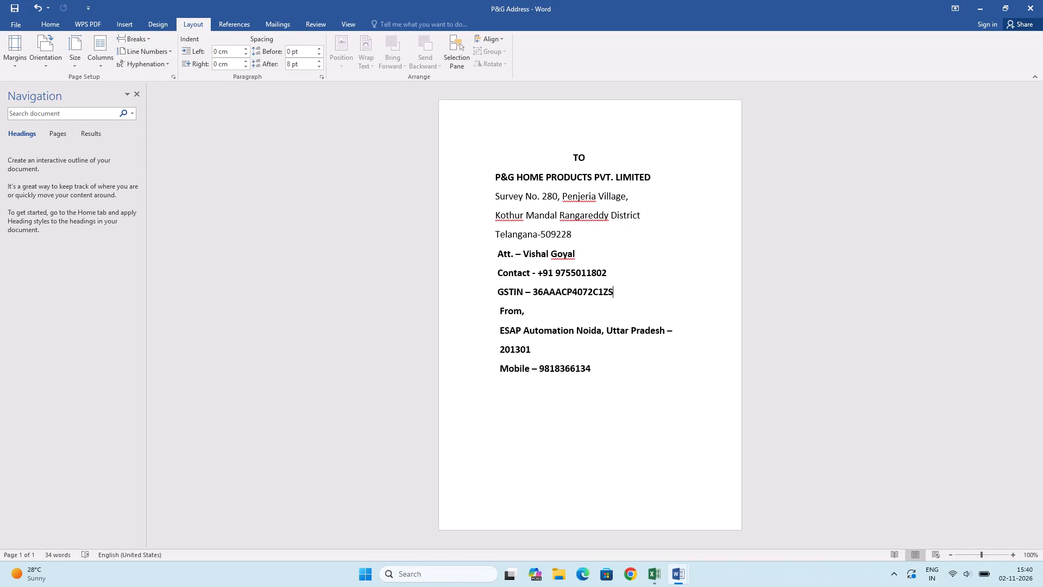
Open the print preview and print settings for the P&G address sheet.
key(ctrl+p)
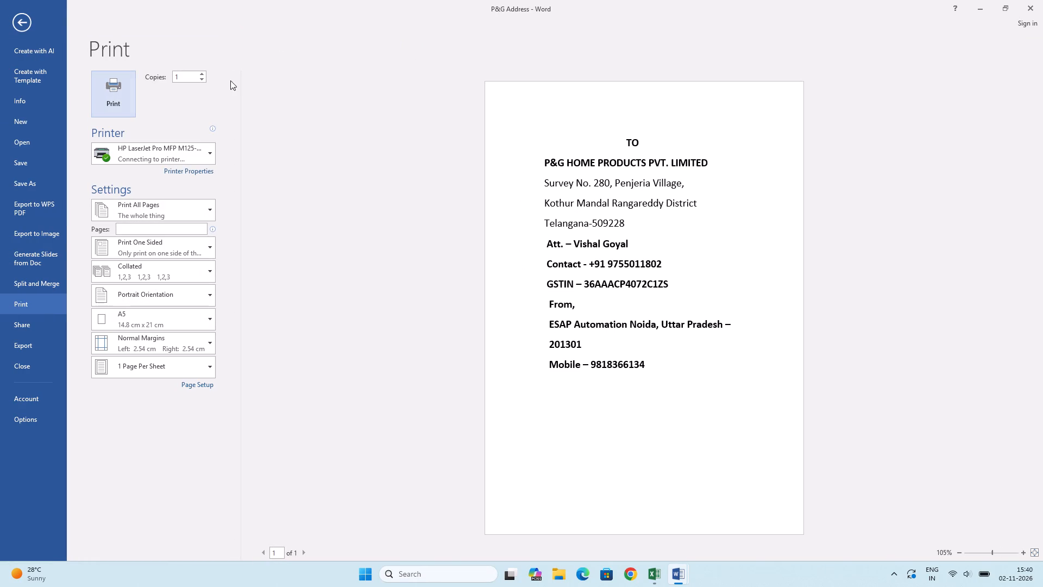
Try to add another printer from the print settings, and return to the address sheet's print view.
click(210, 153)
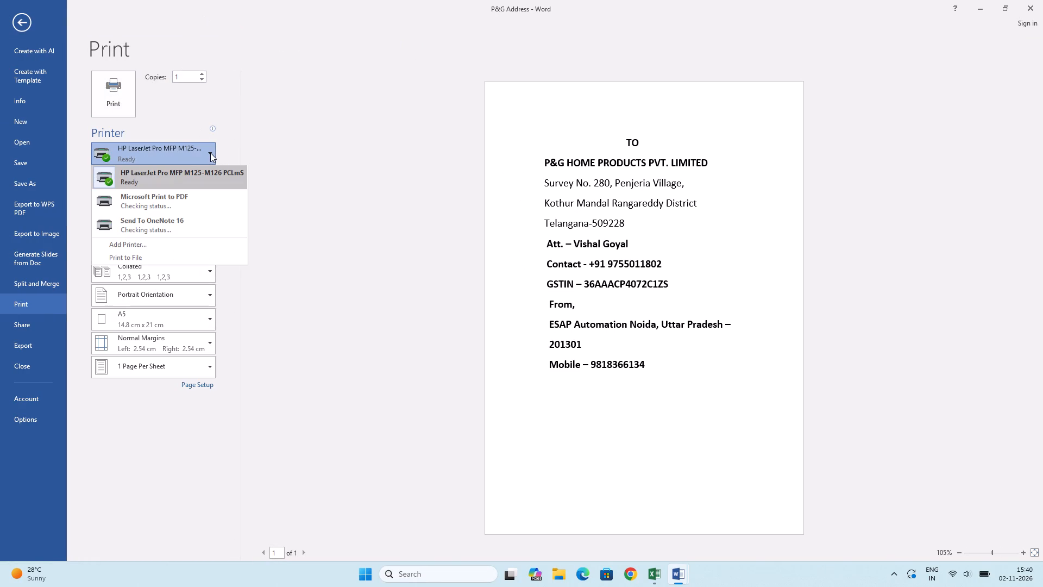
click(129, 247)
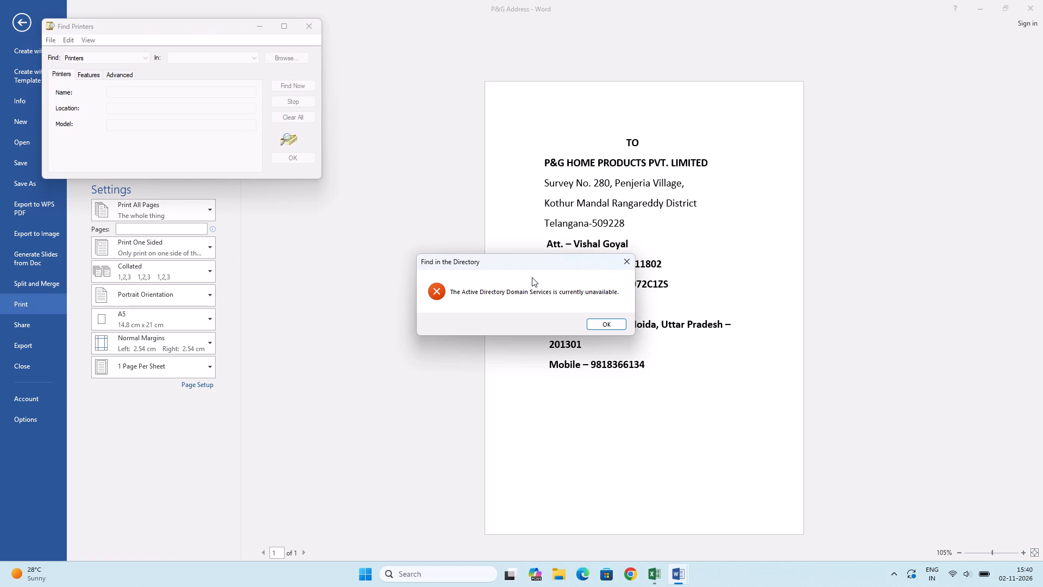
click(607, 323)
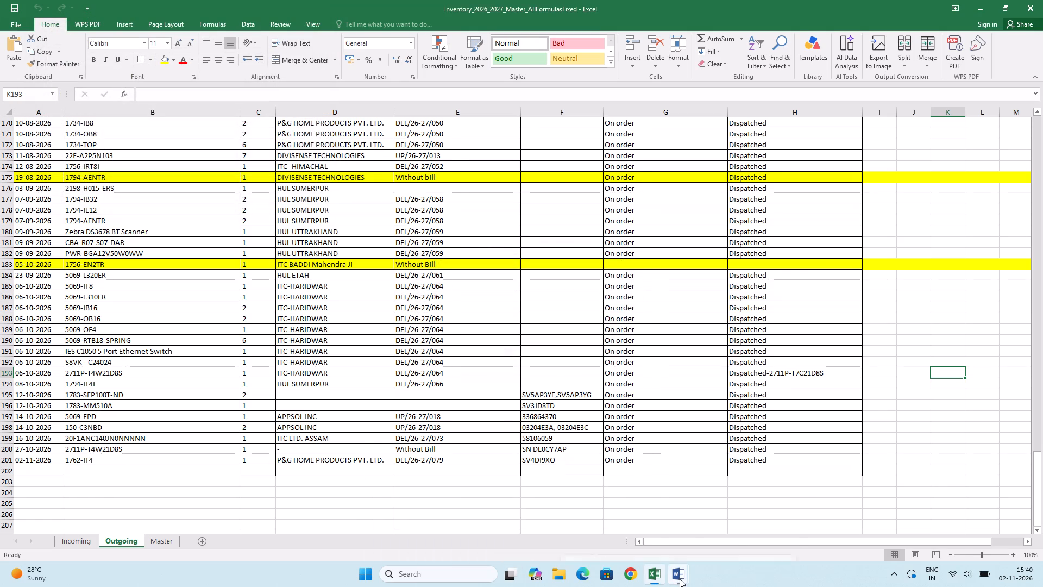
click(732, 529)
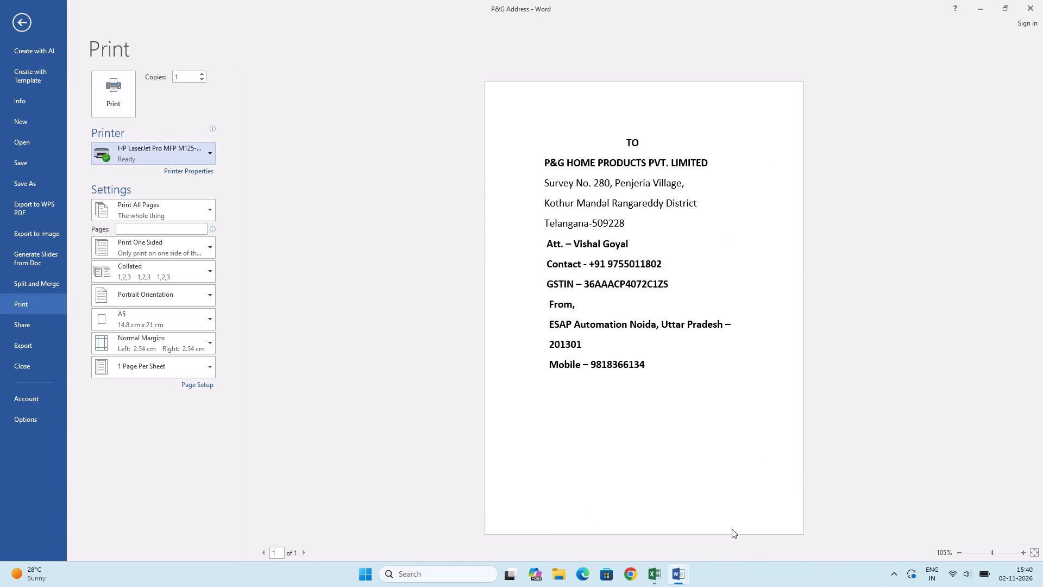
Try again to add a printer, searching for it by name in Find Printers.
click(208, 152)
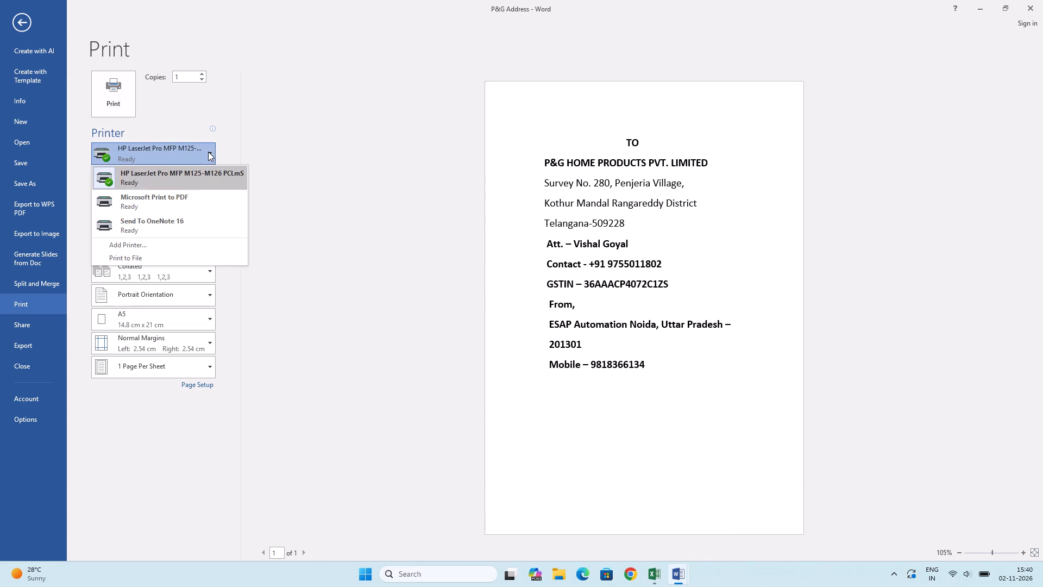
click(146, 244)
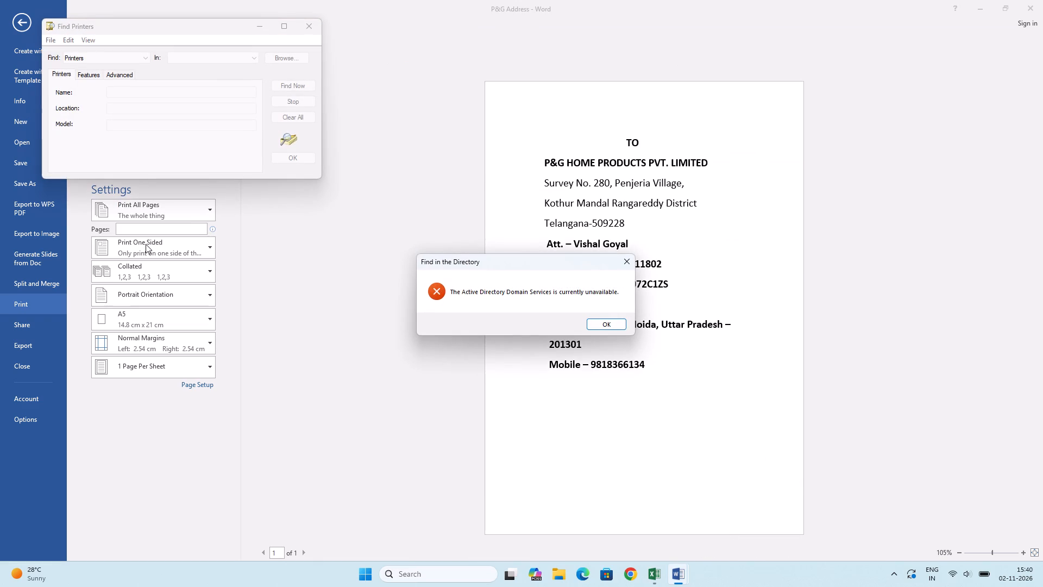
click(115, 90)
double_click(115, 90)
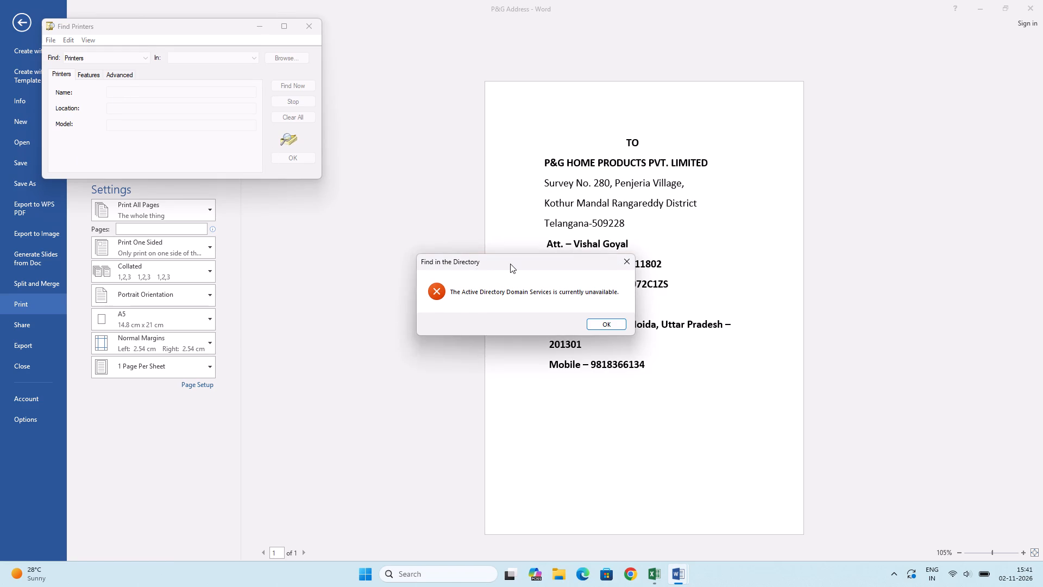
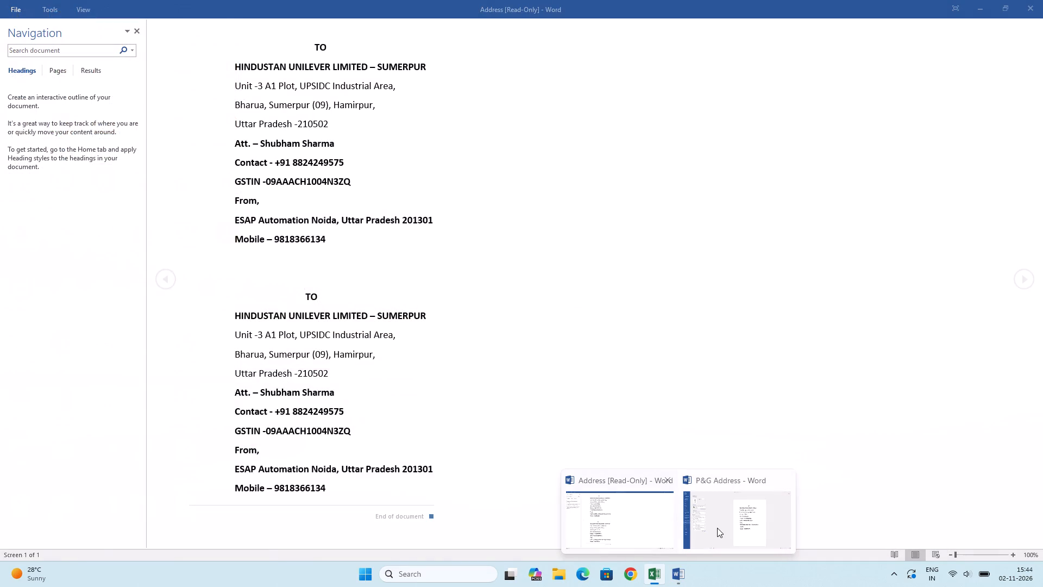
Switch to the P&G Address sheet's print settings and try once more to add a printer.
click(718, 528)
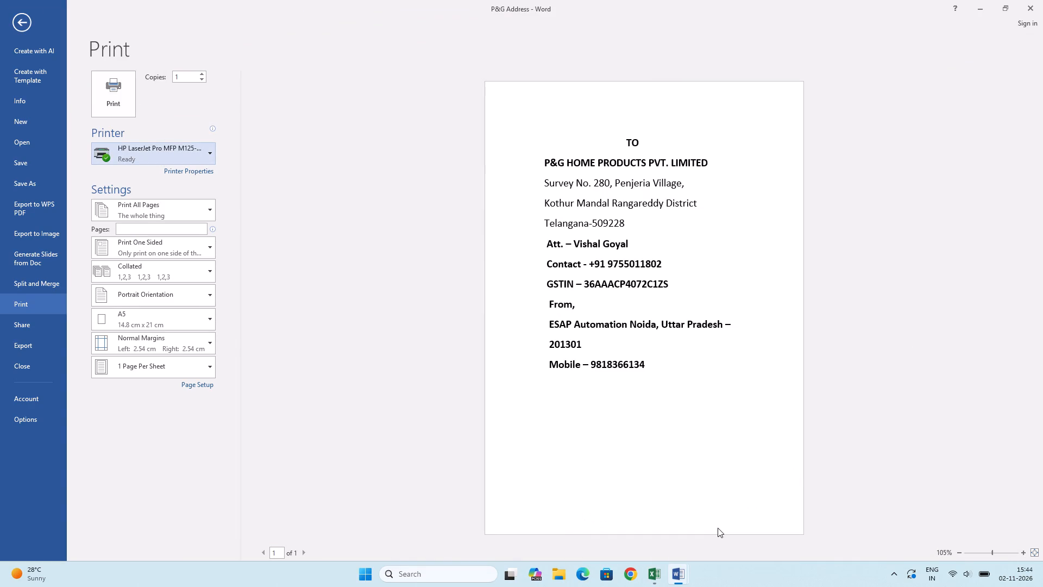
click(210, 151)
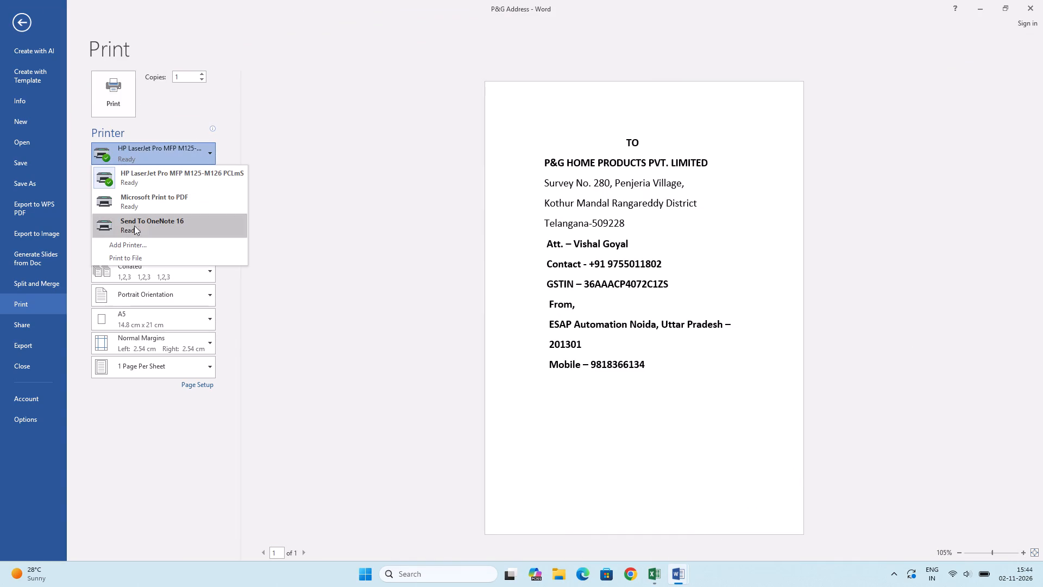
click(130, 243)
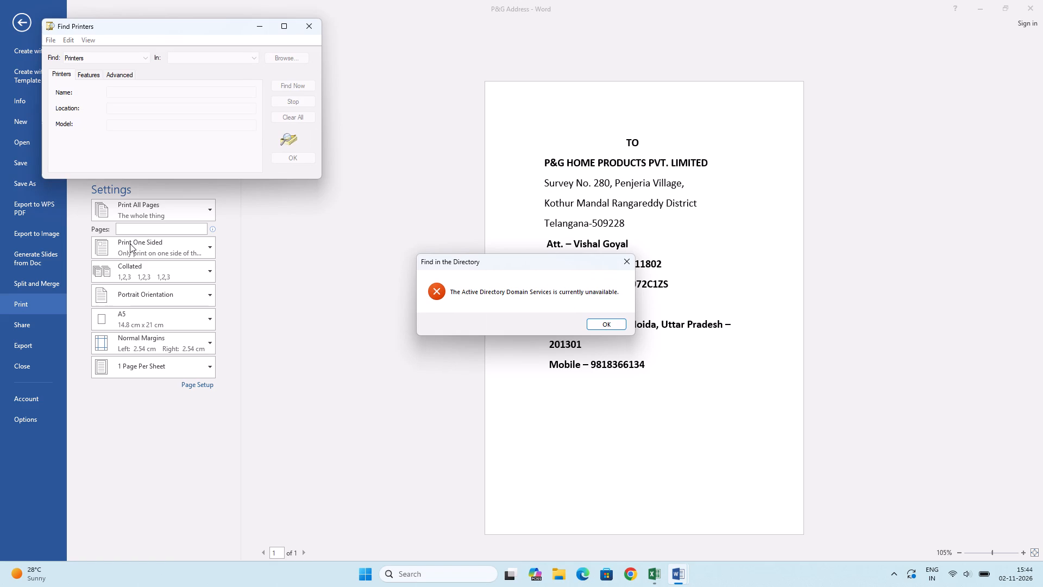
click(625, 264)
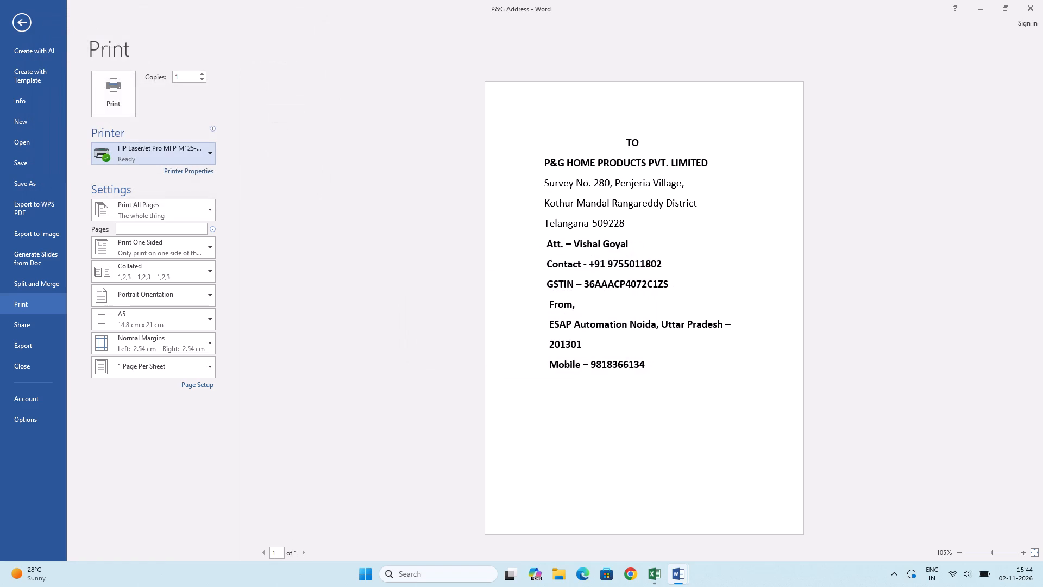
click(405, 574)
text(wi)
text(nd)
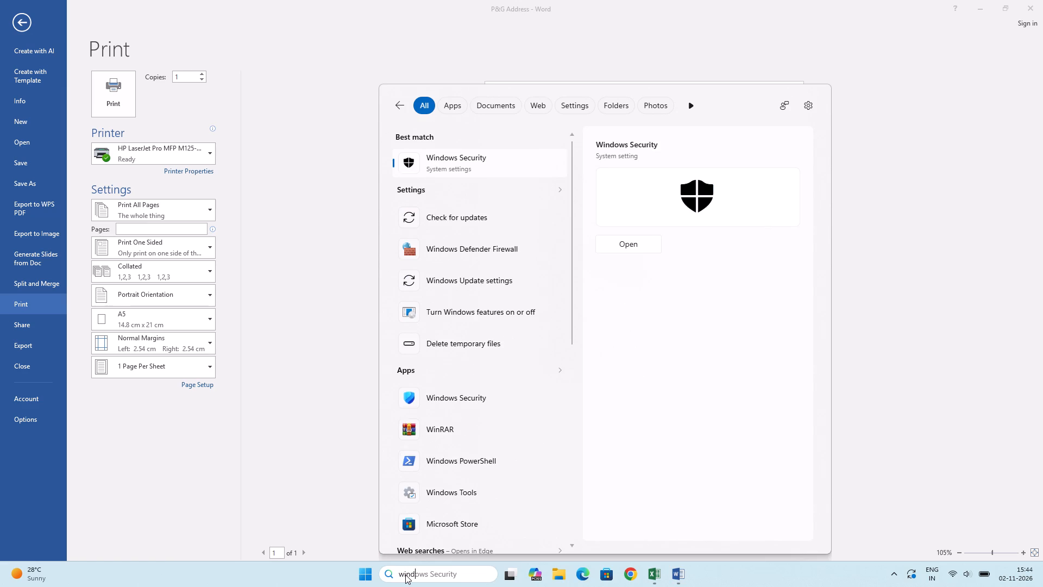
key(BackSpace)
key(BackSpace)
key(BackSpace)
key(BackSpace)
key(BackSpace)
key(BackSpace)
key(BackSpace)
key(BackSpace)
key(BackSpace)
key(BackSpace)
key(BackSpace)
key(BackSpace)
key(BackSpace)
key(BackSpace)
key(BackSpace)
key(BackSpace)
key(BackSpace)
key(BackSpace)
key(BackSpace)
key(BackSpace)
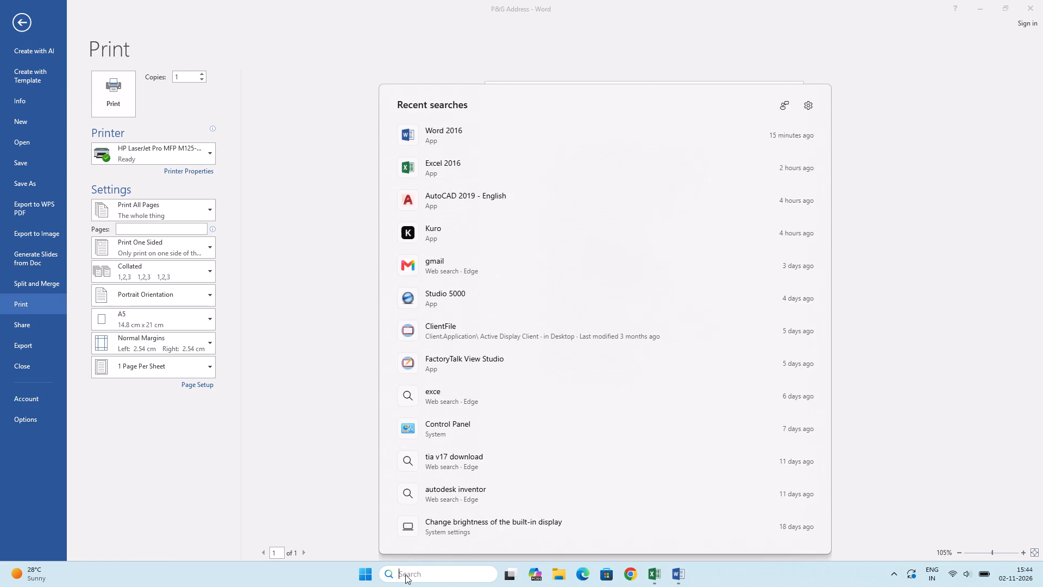
Switch to Windows Settings and open the Printers & scanners page under Bluetooth & devices.
text(sett)
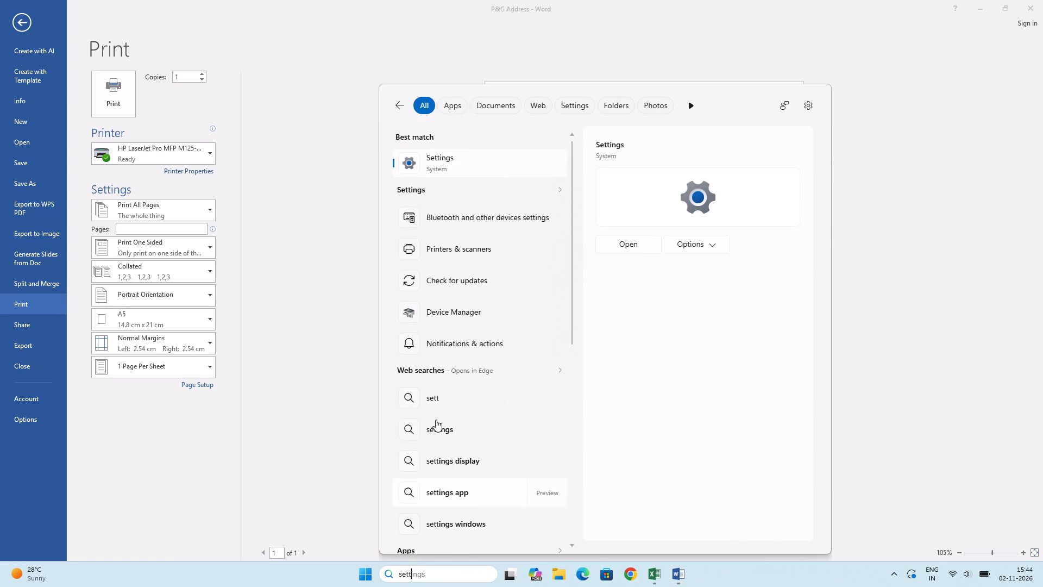
click(629, 242)
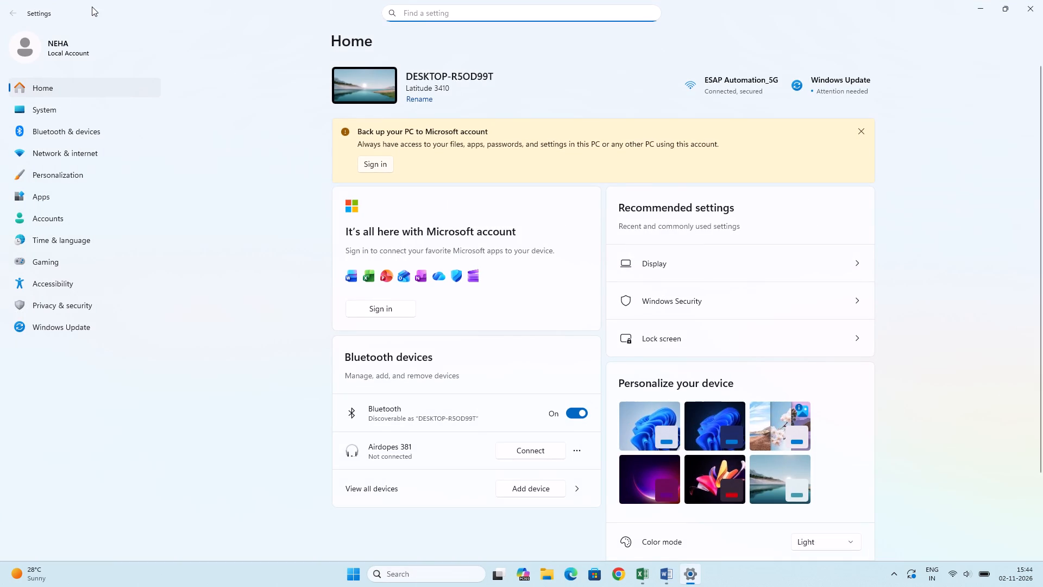
double_click(78, 133)
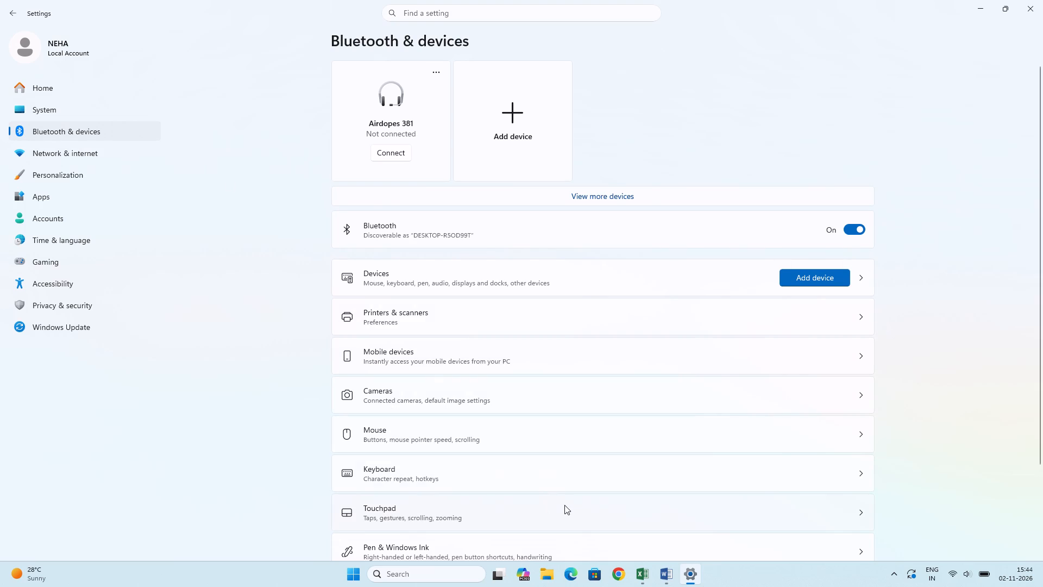
click(500, 316)
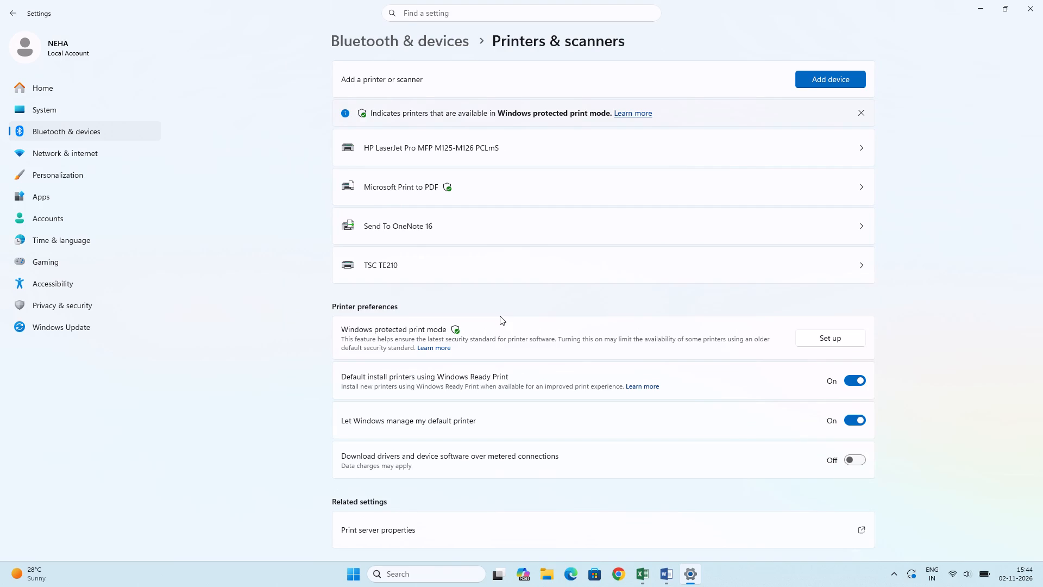
Print a test page on the TSC TE210 printer.
click(438, 266)
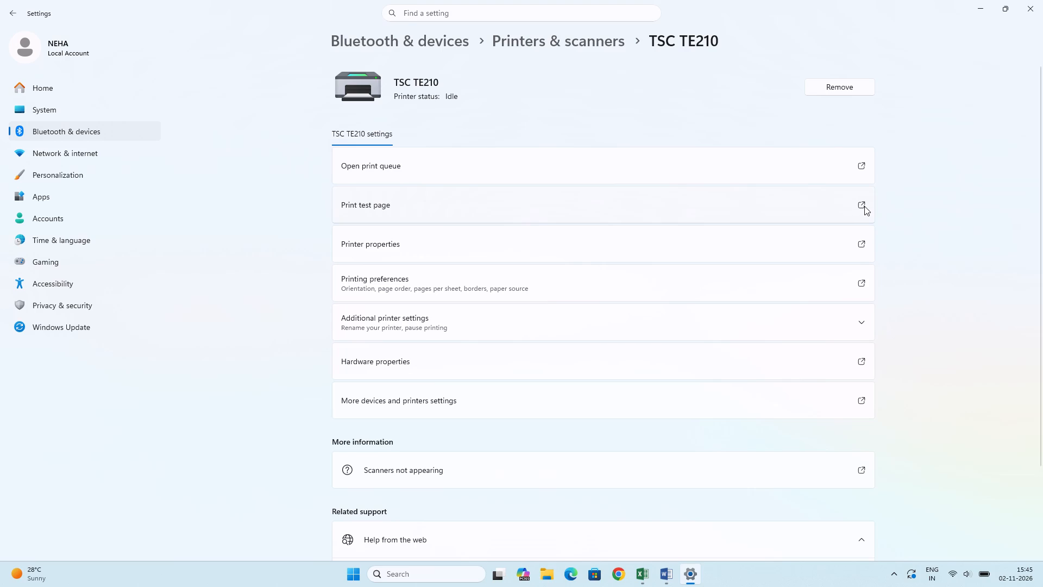
click(864, 206)
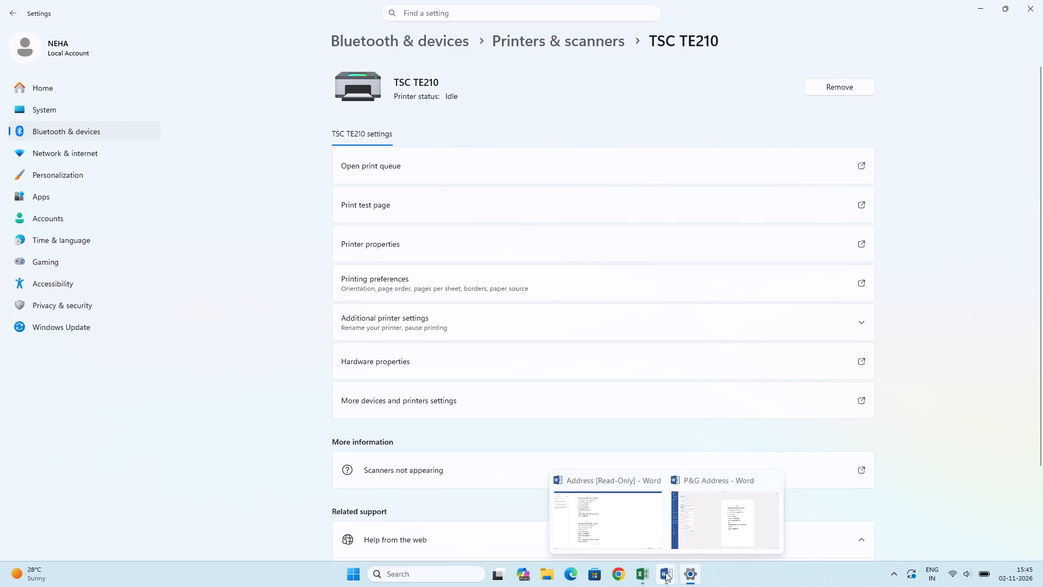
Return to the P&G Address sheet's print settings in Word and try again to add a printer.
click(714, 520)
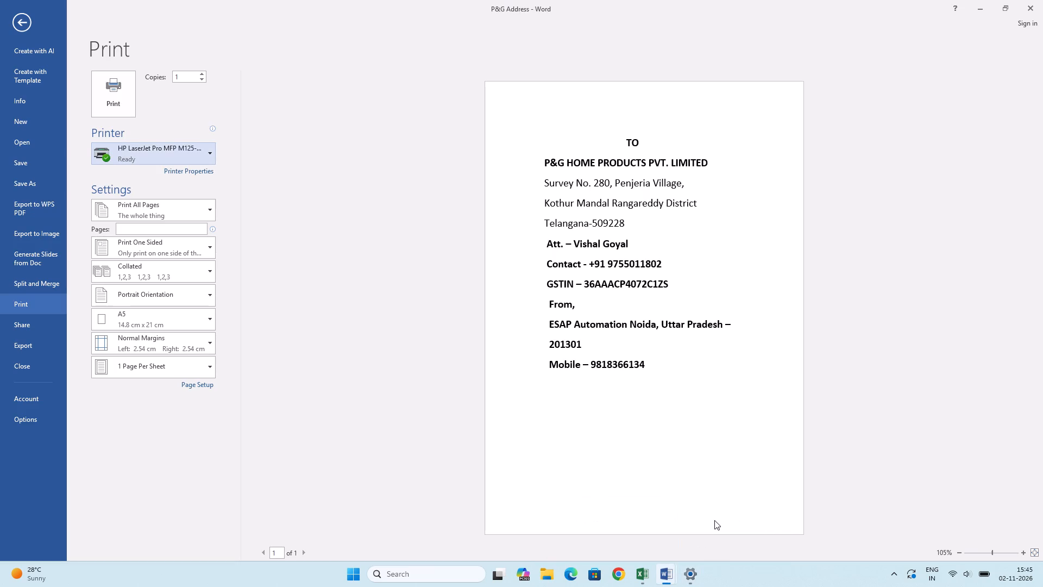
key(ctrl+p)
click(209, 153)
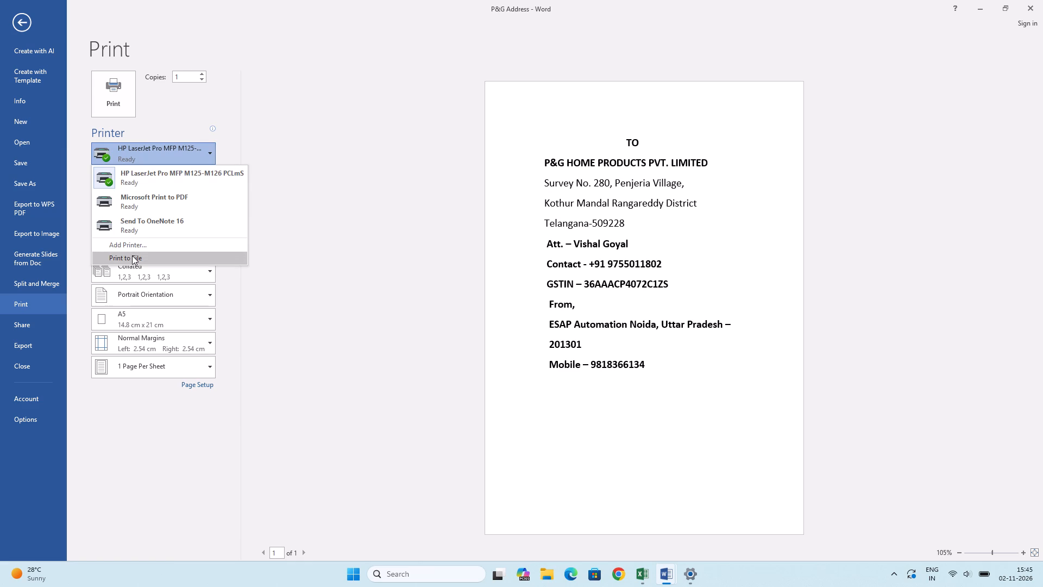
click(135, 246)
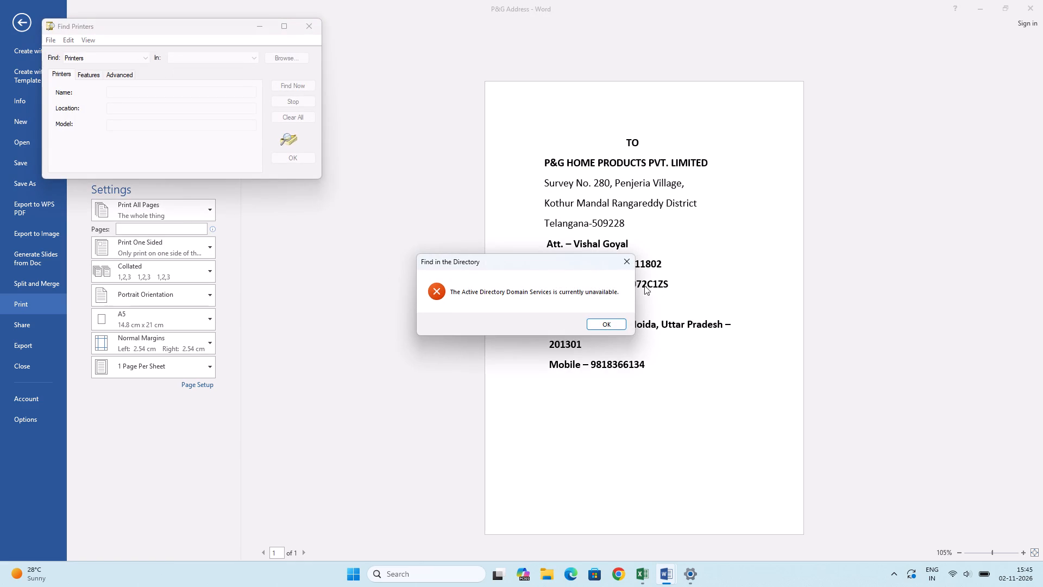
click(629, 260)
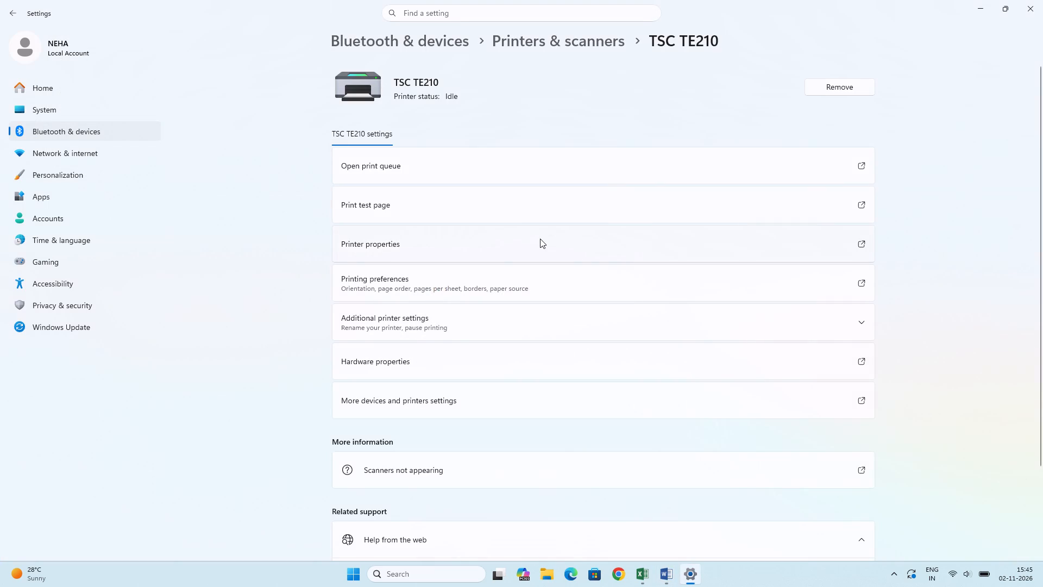
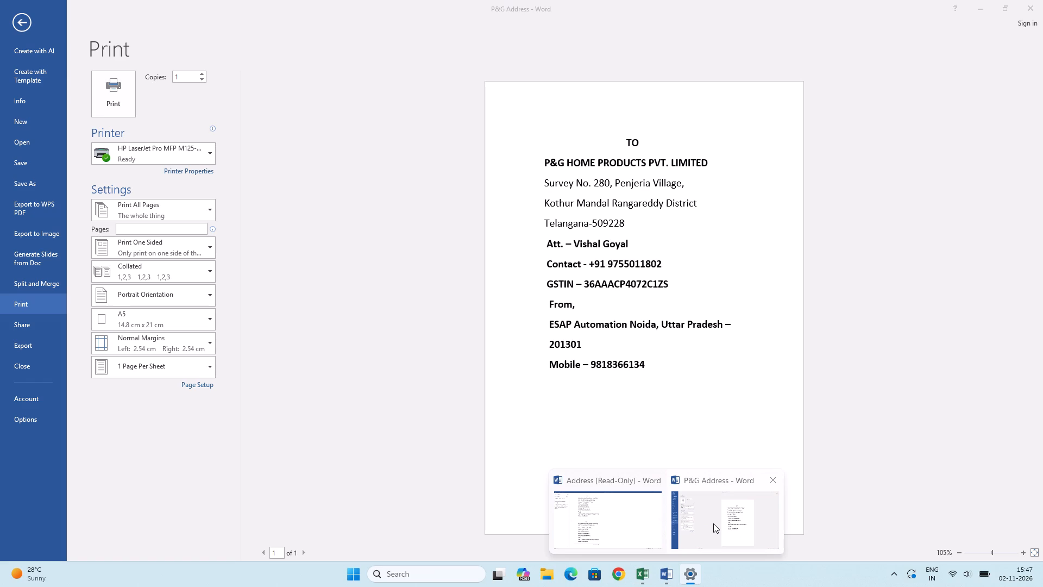
Switch back to Word, reload the P&G Address sheet's print settings and select the TSC TE210 as the printer.
click(713, 523)
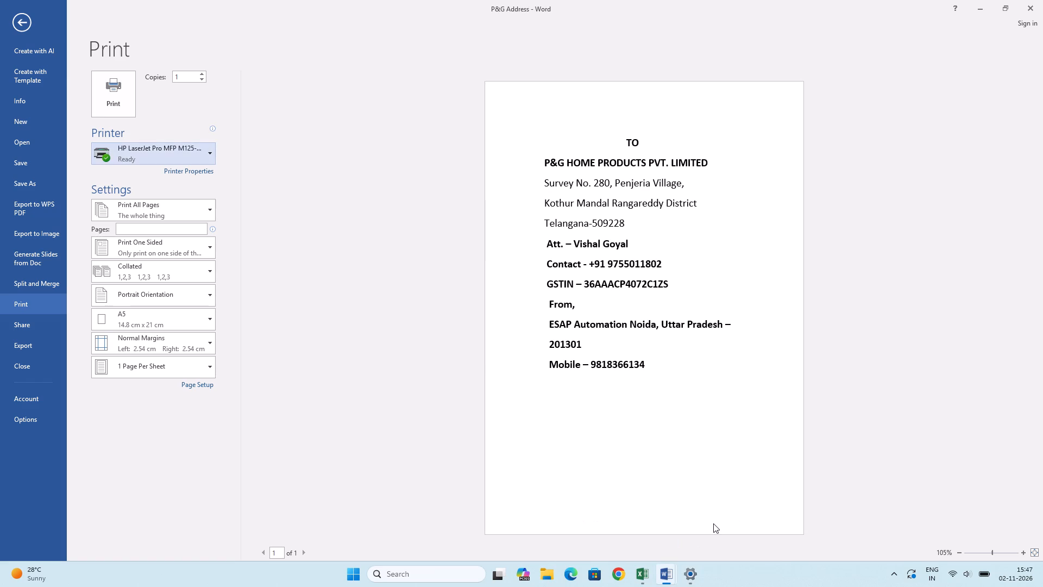
click(209, 153)
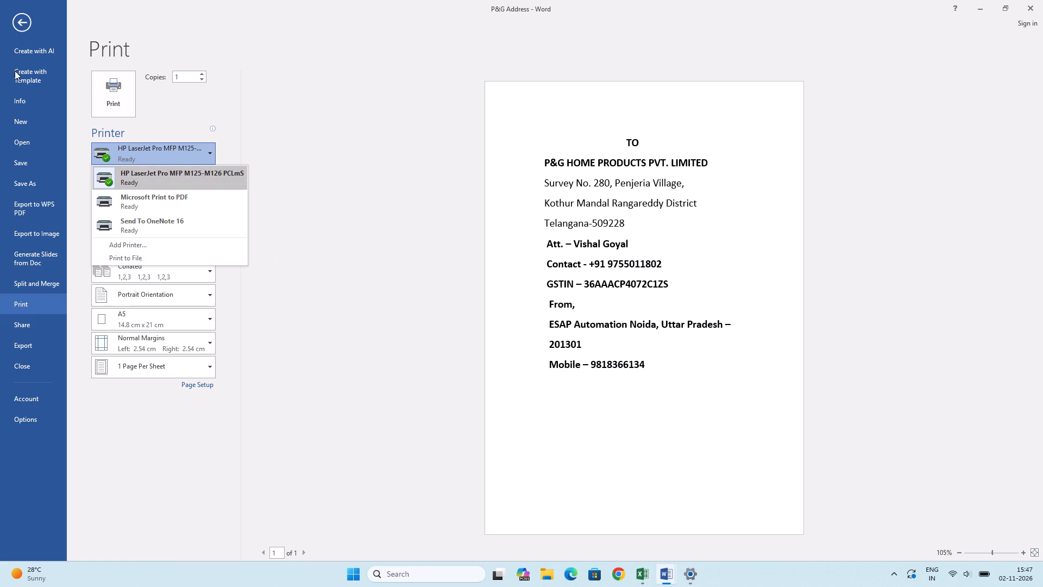
click(23, 21)
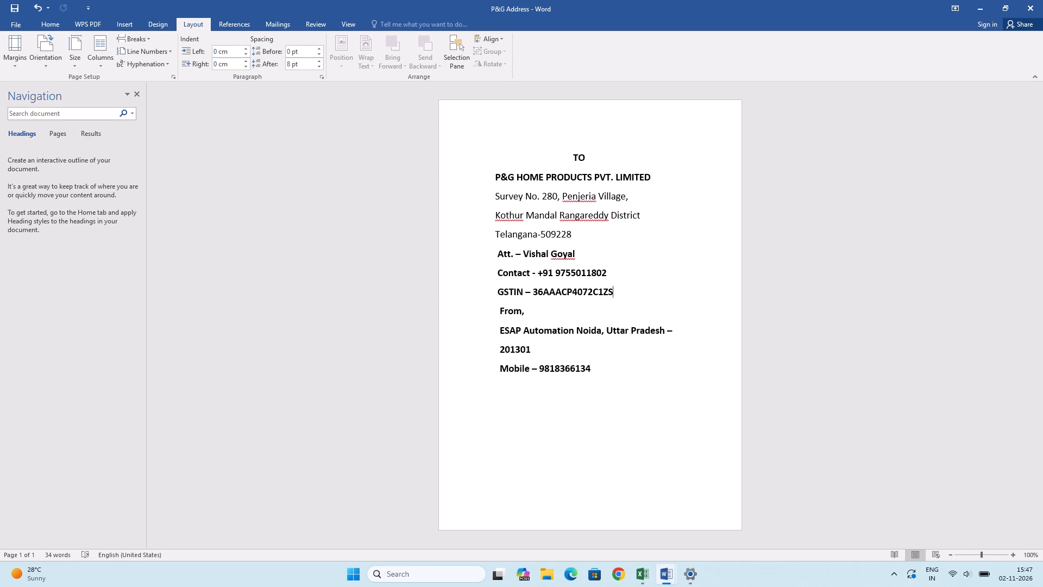
key(ctrl+p)
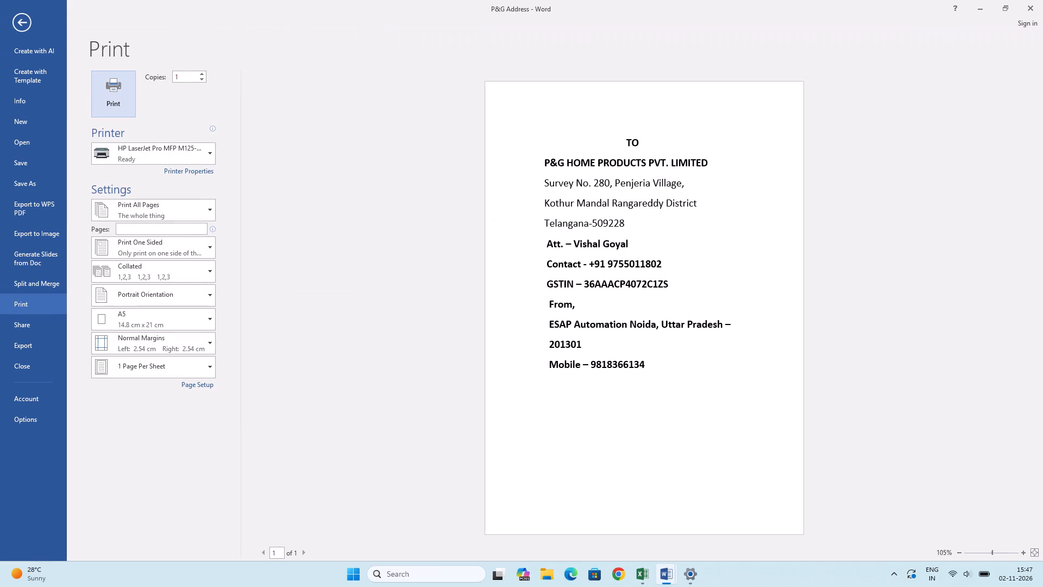
click(210, 157)
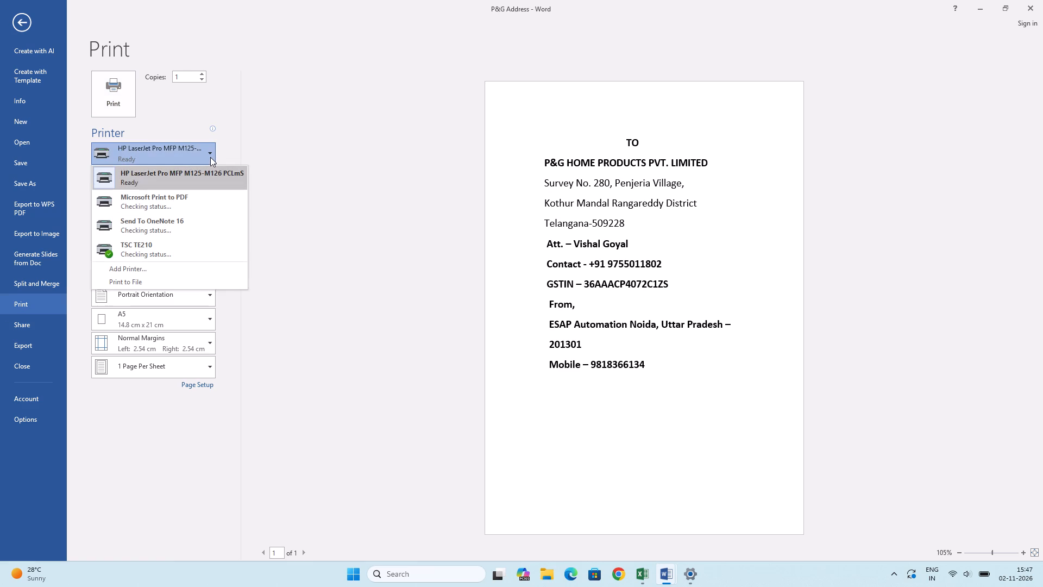
click(150, 245)
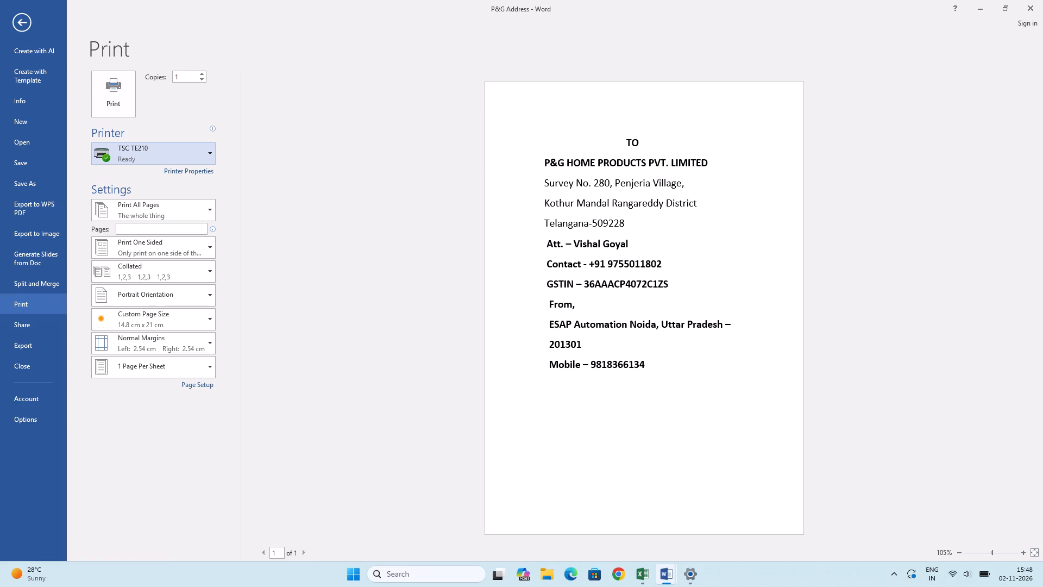
Examine the paper sizes offered for the TSC TE210 and the stock sizes in its printer properties.
click(209, 320)
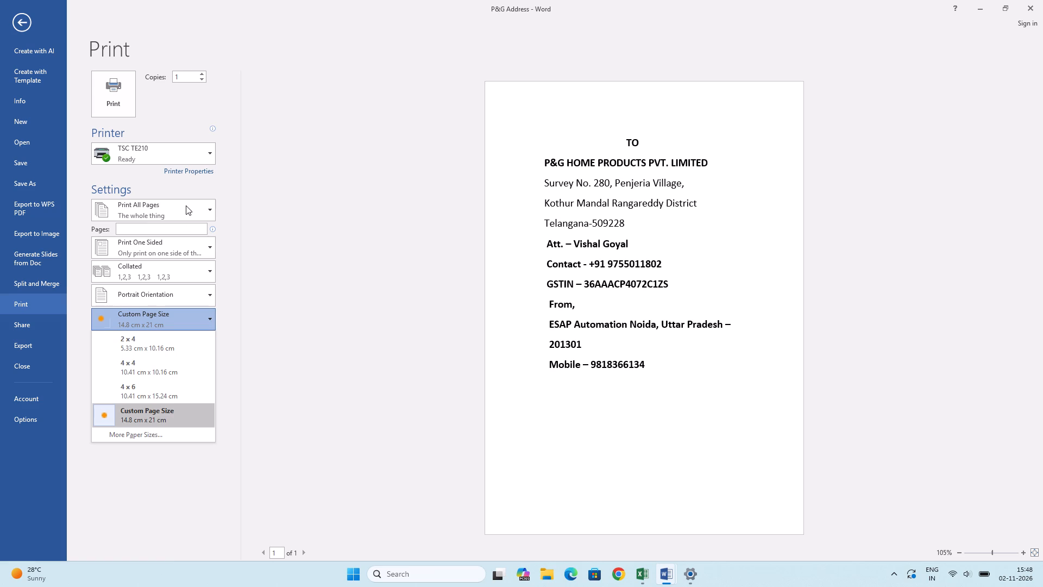
click(186, 171)
click(186, 171)
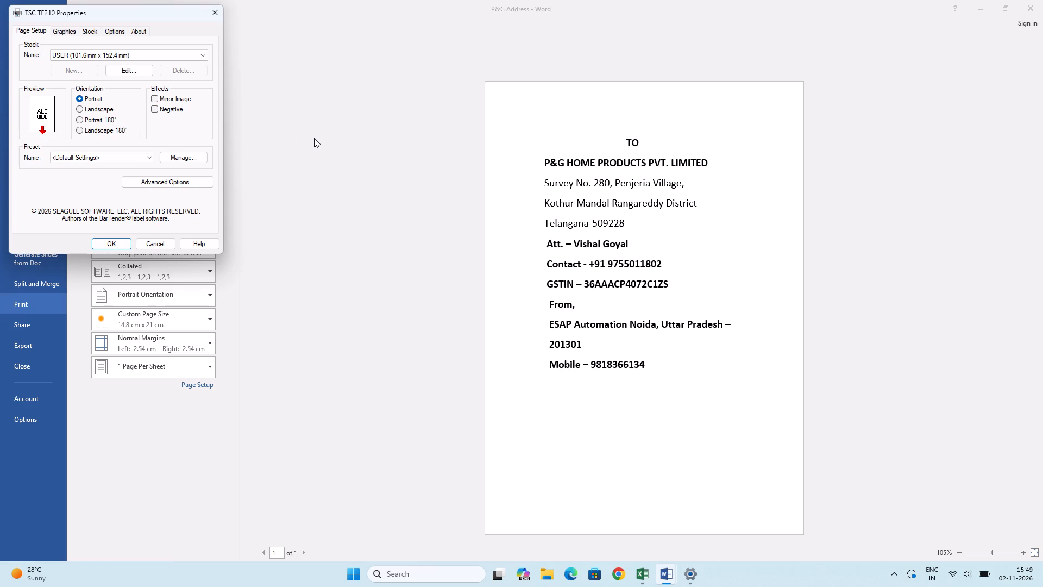
click(207, 55)
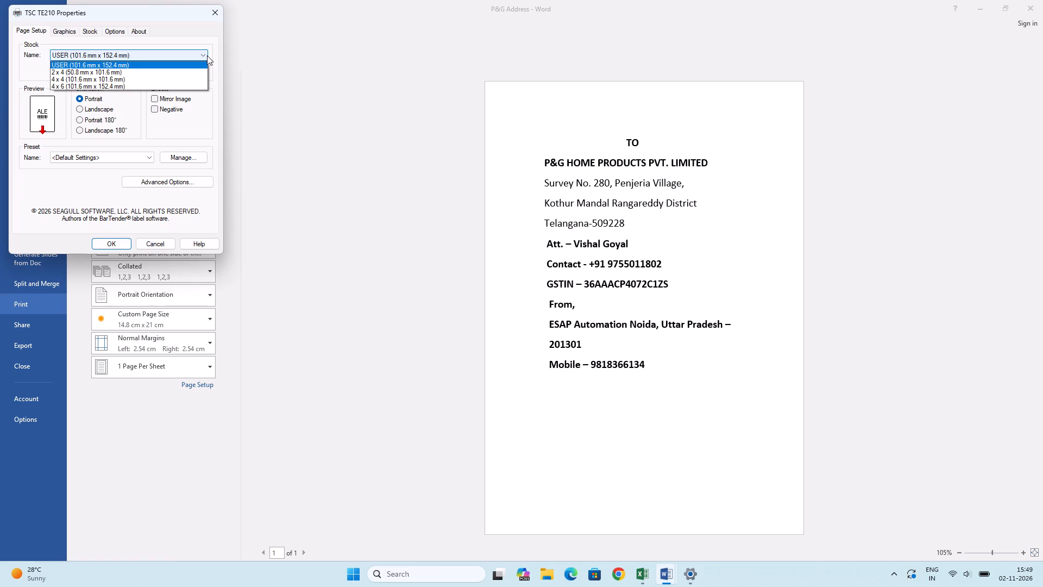
click(243, 69)
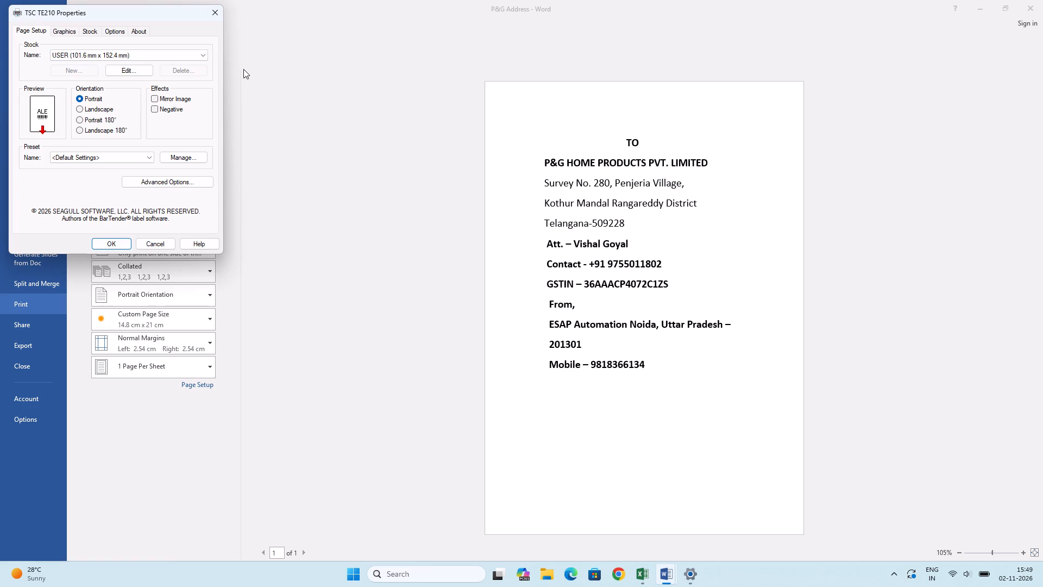
click(214, 11)
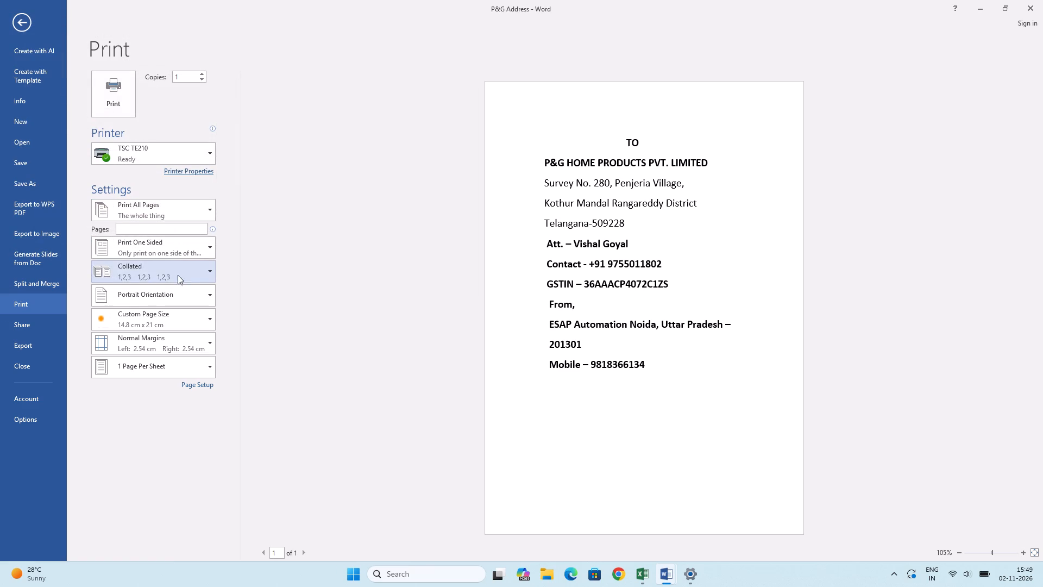
Set the paper size to 4 x 6, return to the document and close the Navigation pane.
click(208, 322)
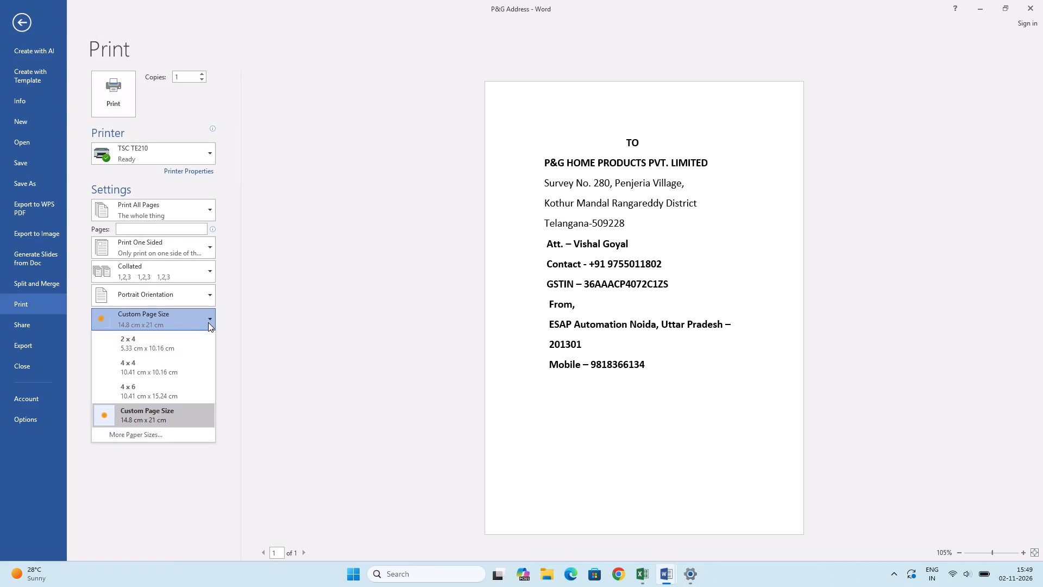
click(152, 391)
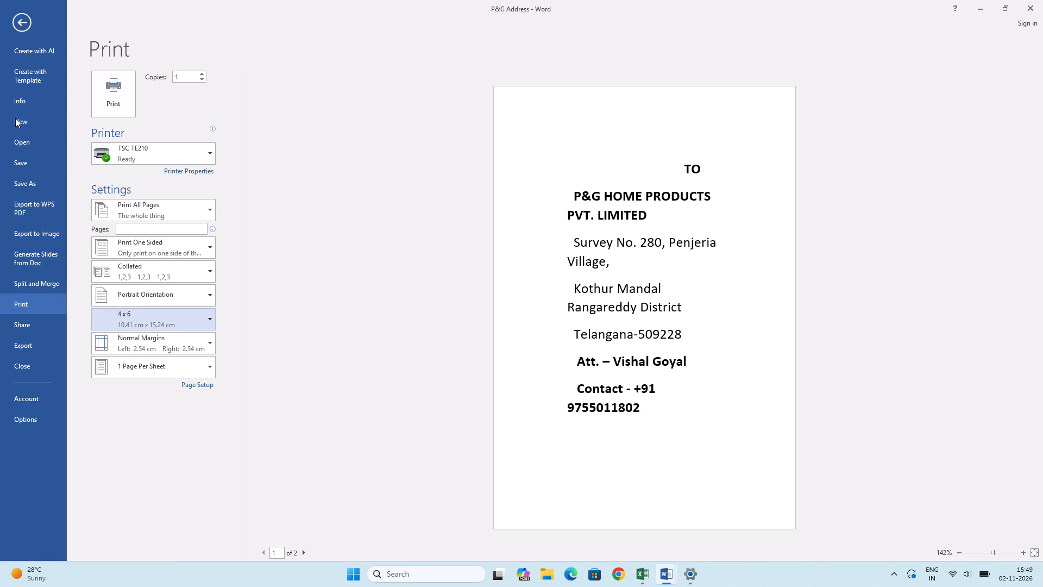
click(22, 23)
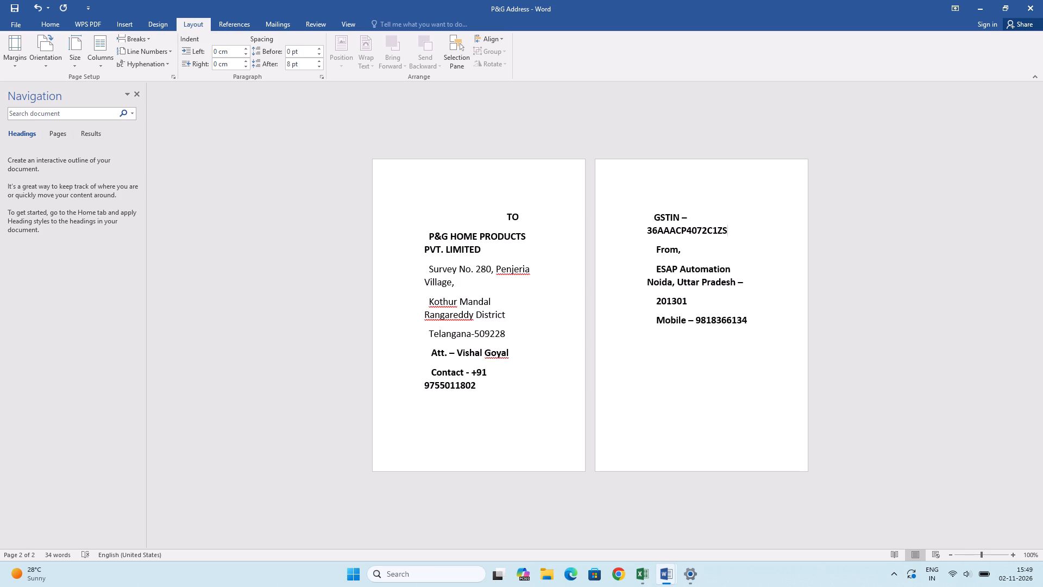
click(135, 97)
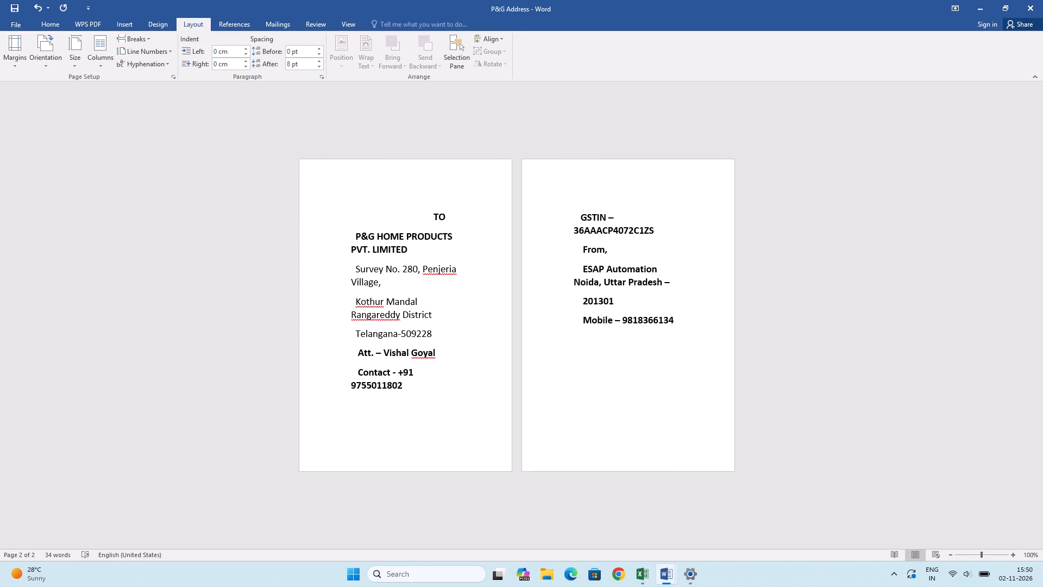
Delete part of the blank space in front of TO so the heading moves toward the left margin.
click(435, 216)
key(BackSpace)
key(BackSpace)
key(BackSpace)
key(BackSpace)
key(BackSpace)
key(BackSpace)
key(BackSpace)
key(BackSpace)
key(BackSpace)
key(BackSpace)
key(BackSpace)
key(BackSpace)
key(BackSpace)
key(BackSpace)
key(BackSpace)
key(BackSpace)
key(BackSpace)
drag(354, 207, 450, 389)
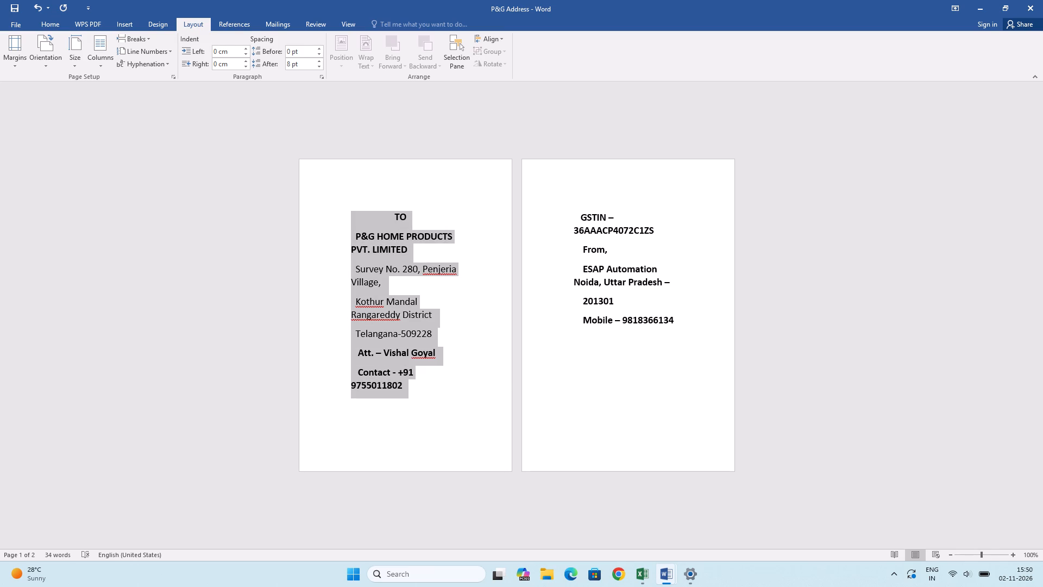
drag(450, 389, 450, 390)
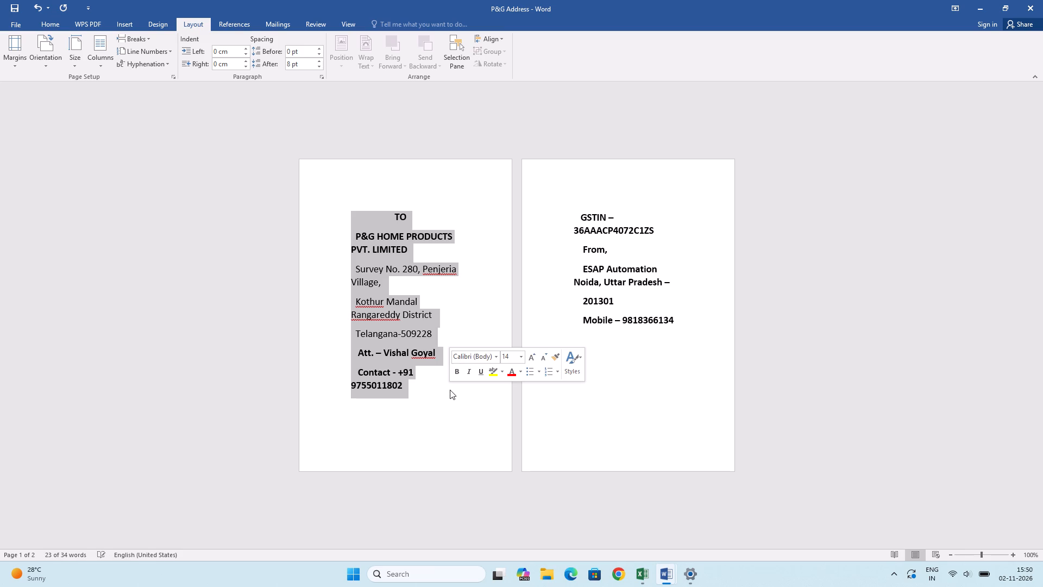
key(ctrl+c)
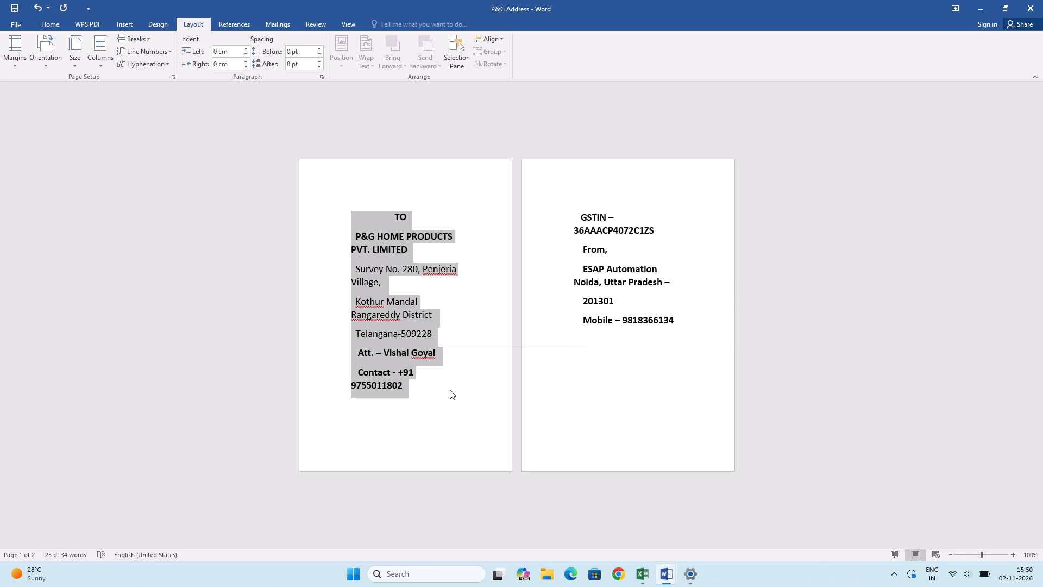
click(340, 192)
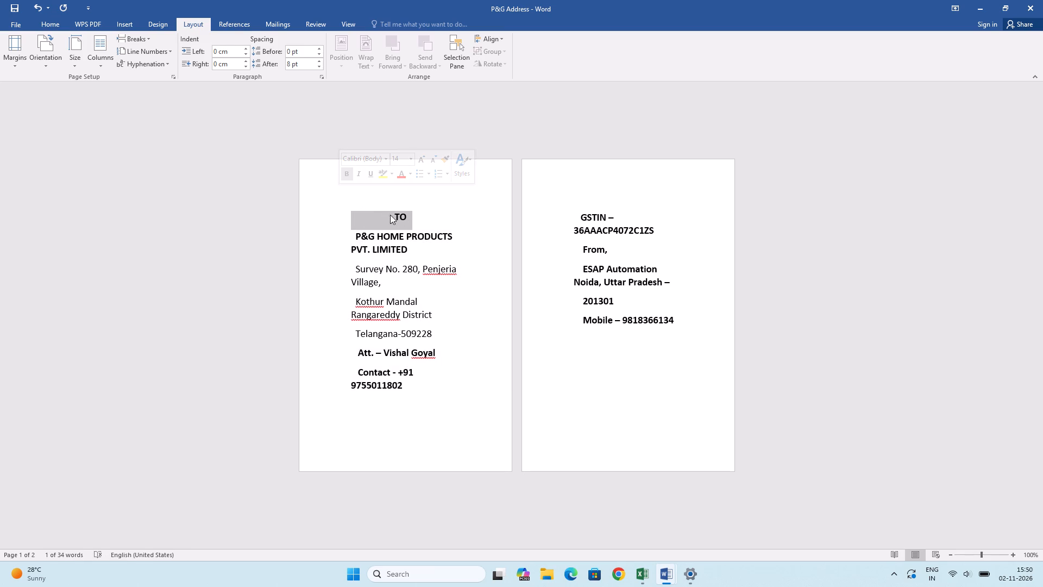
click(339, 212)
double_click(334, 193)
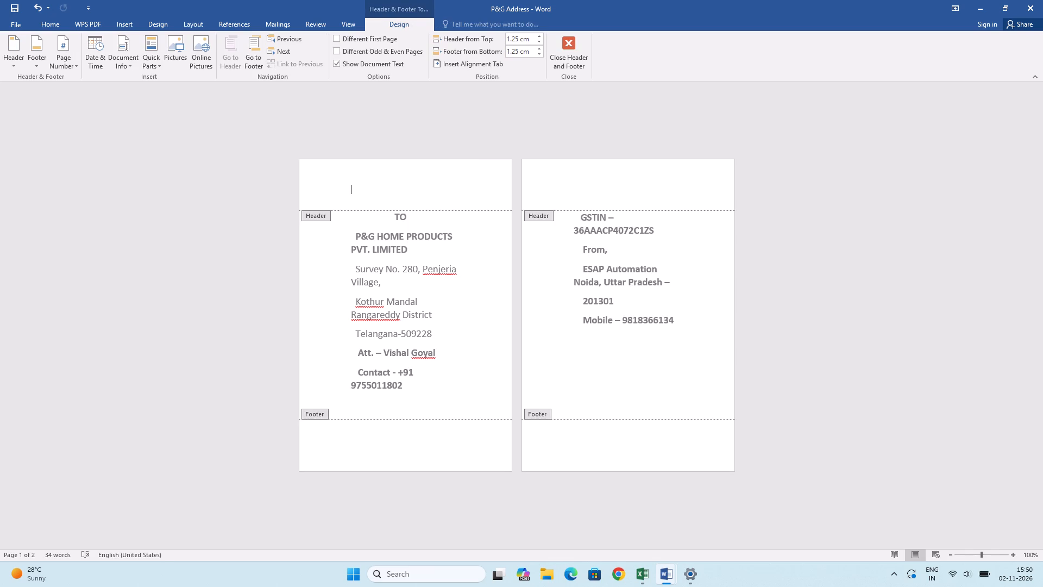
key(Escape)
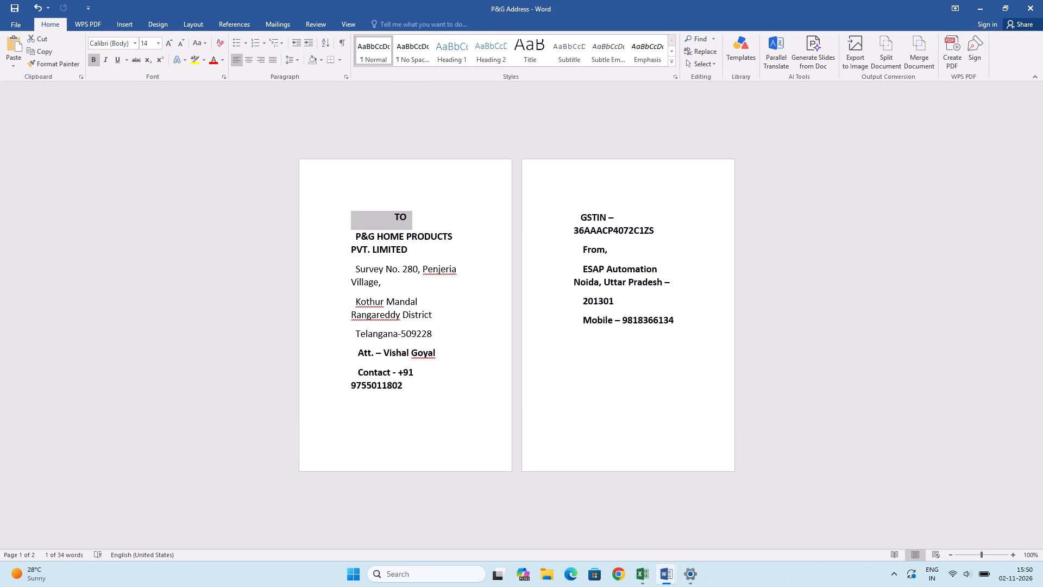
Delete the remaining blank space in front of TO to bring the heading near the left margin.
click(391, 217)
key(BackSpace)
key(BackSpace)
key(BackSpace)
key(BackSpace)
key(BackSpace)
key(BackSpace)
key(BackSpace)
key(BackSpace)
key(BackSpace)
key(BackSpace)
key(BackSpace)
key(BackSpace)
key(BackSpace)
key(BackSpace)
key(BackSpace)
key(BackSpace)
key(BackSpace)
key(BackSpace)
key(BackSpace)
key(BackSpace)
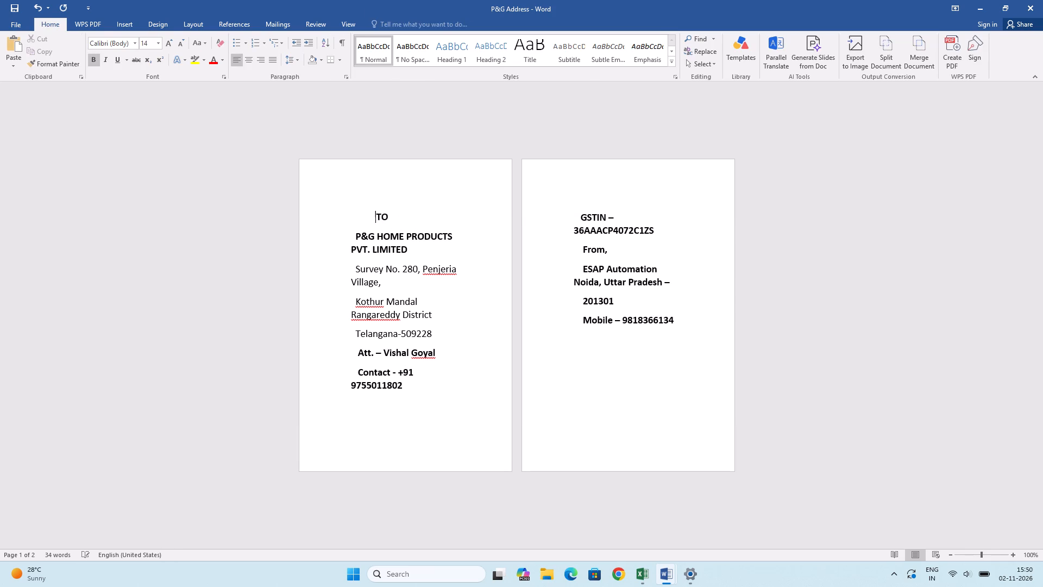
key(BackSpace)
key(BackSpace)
Copy the first page's recipient block, from TO through the Contact line, and paste it below the sender's Mobile line.
drag(350, 212, 457, 263)
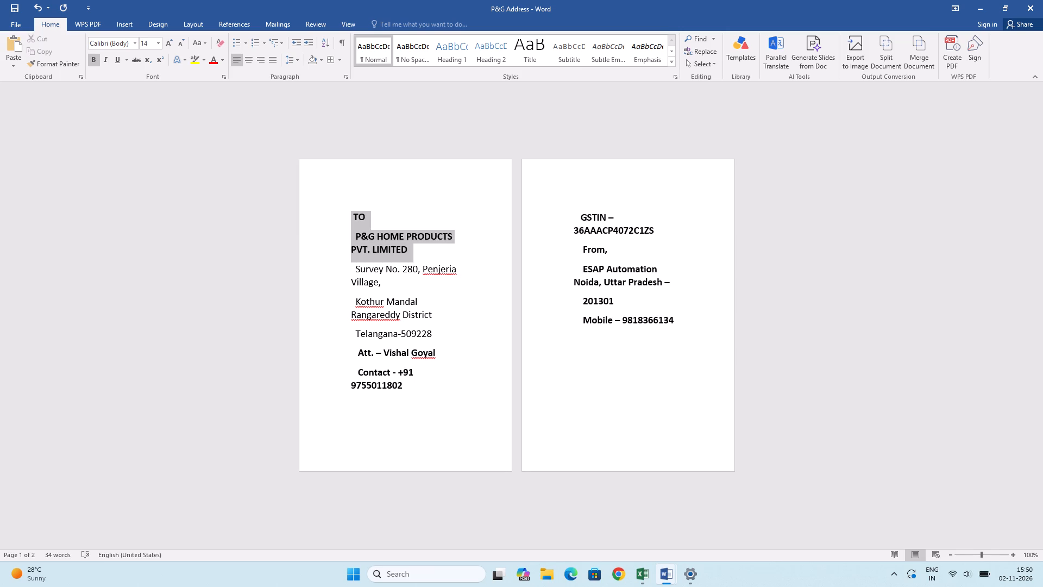
drag(457, 263, 469, 407)
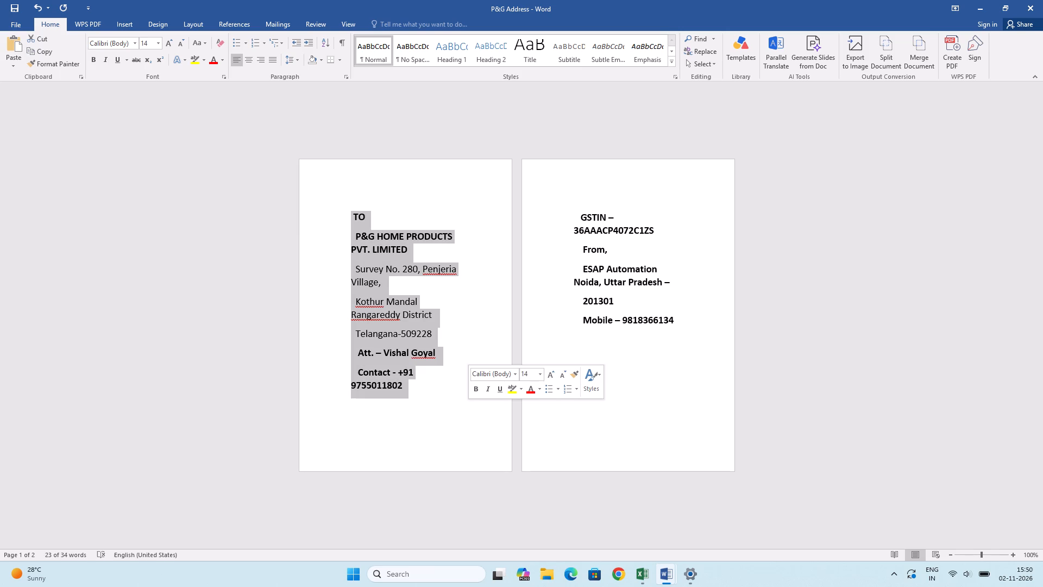
key(ctrl+c)
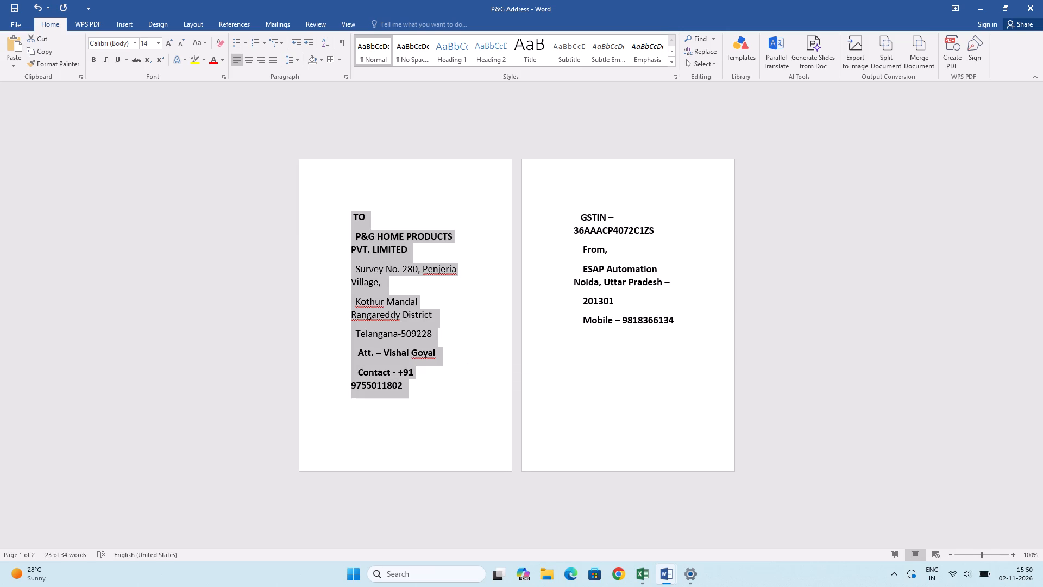
click(576, 342)
key(ctrl+v)
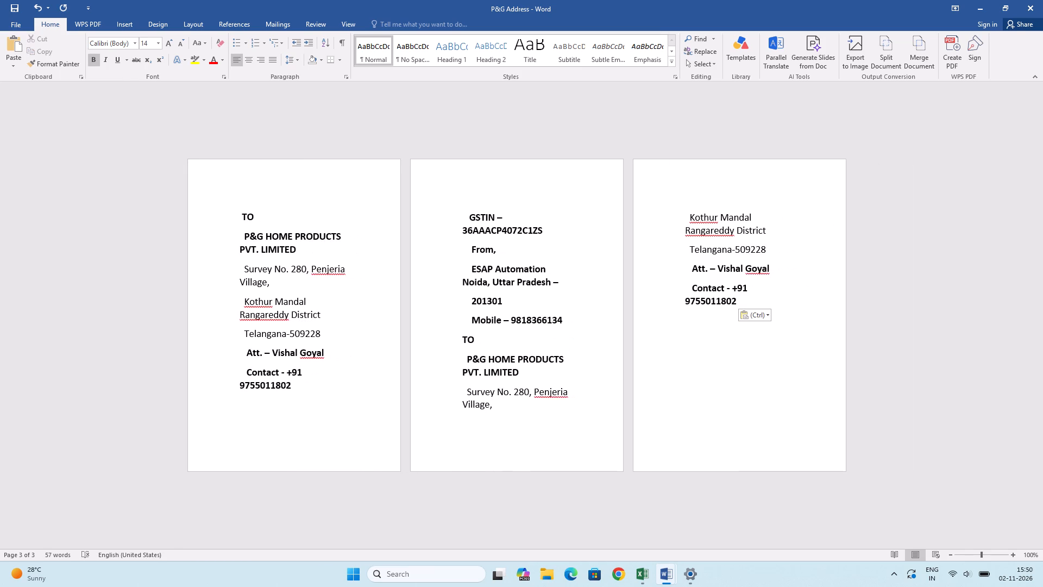
Delete the original recipient block, from TO through the Contact line, from the first page.
drag(240, 211, 380, 389)
key(Delete)
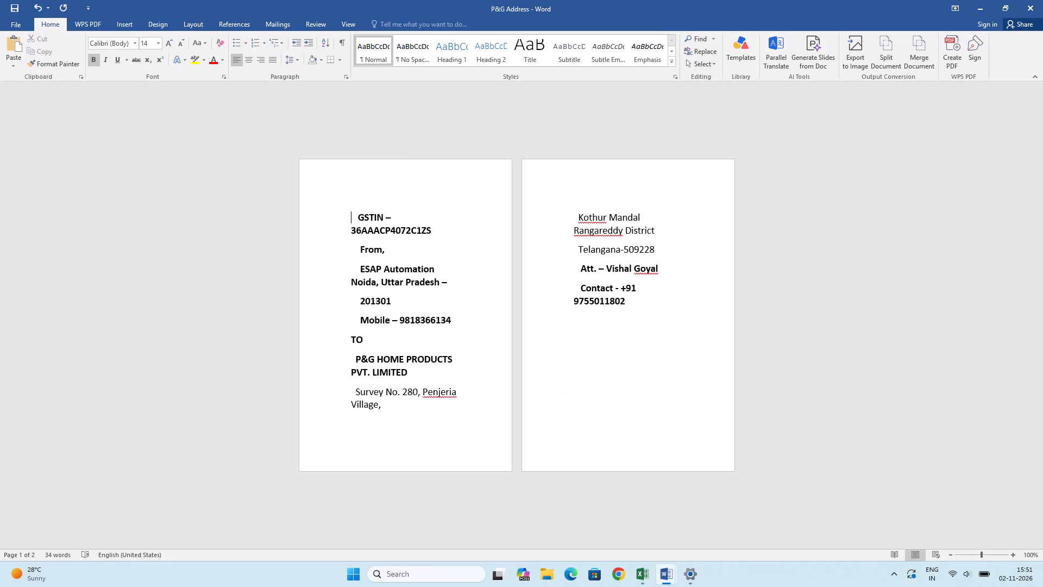
Delete the first page's text from the GSTIN line through the pasted copy's Survey No. 280 line.
drag(351, 213, 466, 327)
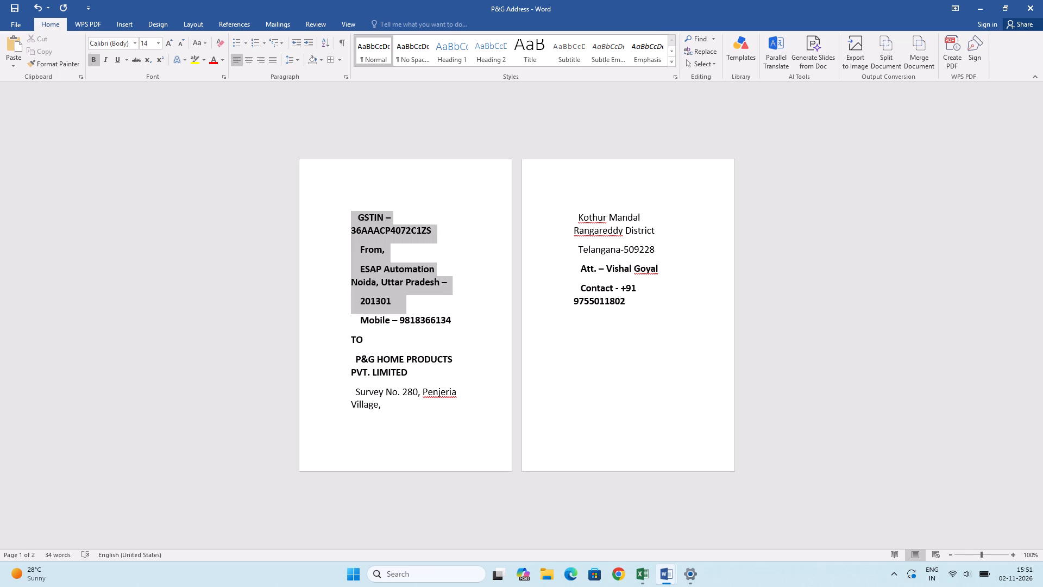
drag(466, 327, 464, 403)
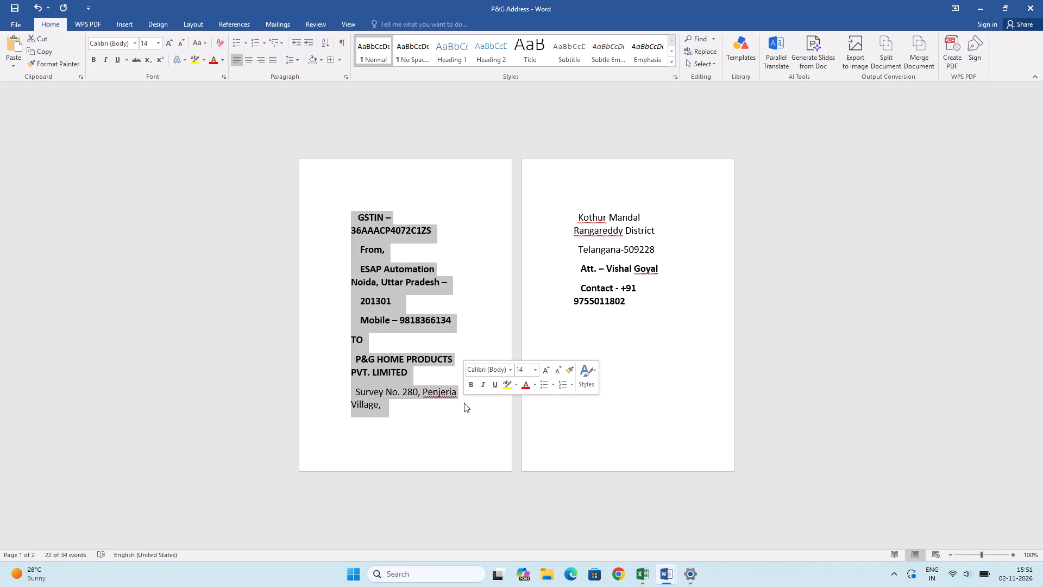
key(Delete)
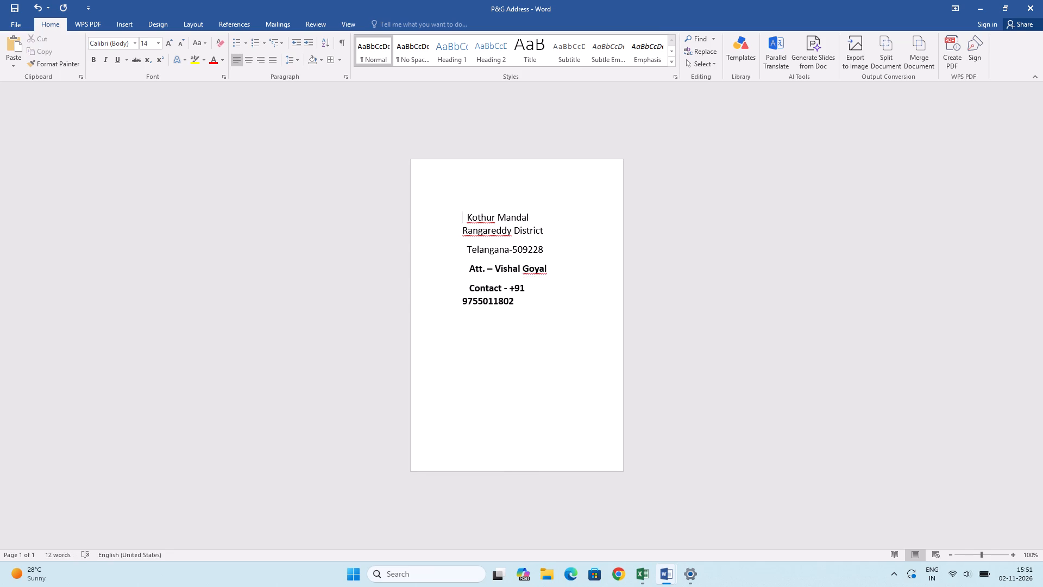
Delete the remaining text on the page, from the Kothur Mandal line through the Contact line.
drag(466, 208, 557, 333)
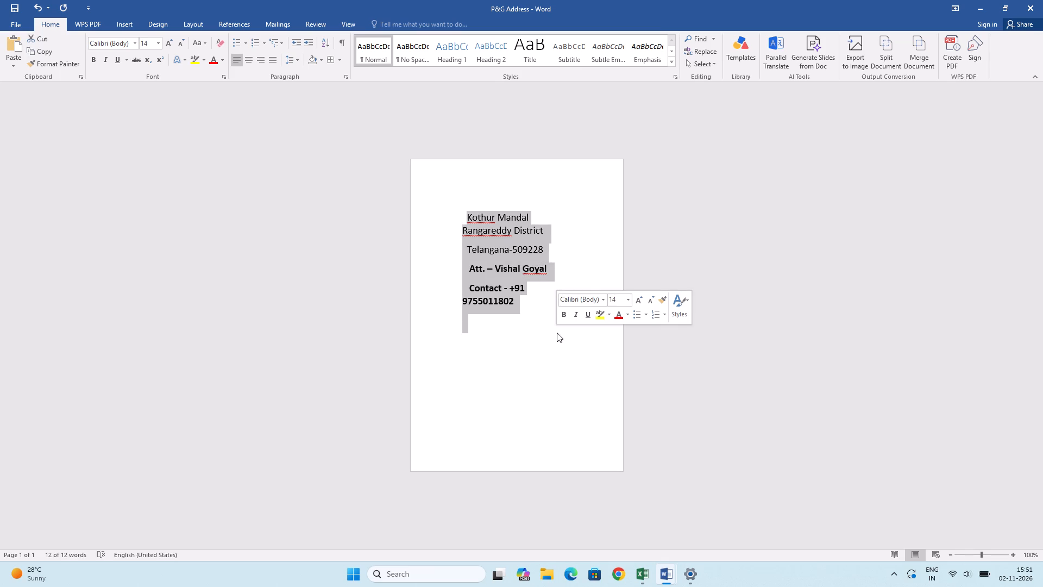
key(Delete)
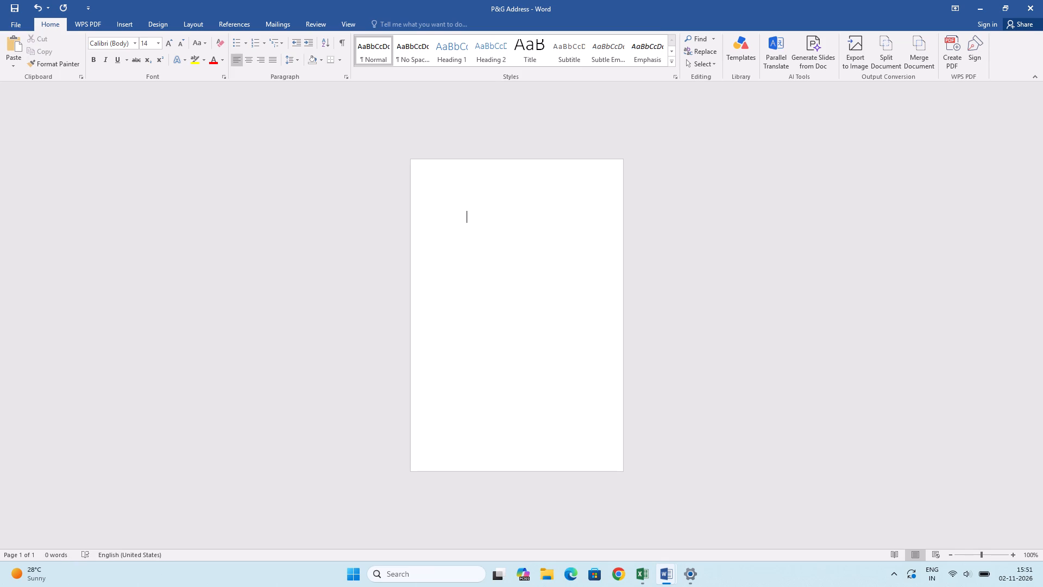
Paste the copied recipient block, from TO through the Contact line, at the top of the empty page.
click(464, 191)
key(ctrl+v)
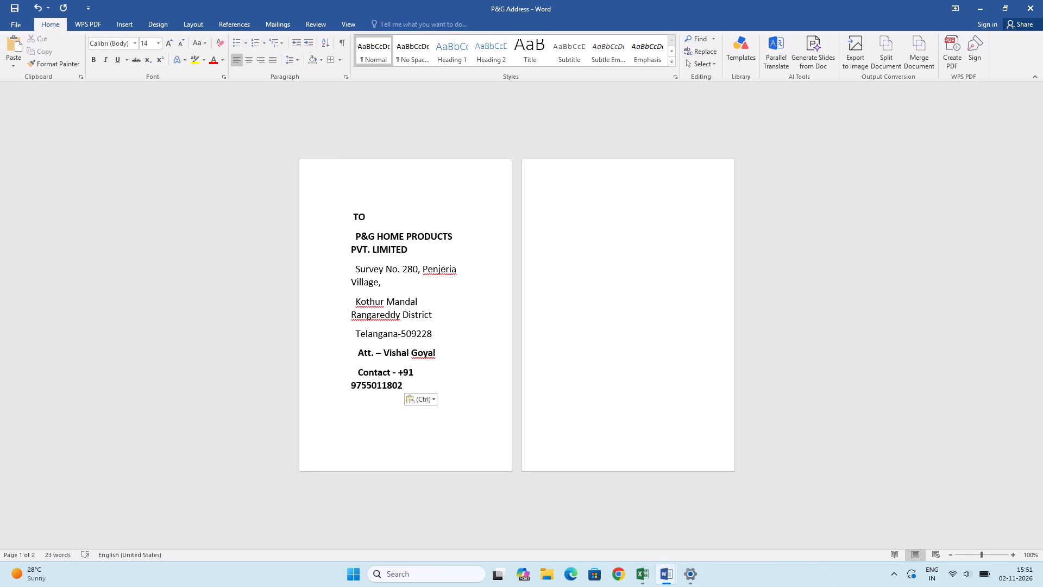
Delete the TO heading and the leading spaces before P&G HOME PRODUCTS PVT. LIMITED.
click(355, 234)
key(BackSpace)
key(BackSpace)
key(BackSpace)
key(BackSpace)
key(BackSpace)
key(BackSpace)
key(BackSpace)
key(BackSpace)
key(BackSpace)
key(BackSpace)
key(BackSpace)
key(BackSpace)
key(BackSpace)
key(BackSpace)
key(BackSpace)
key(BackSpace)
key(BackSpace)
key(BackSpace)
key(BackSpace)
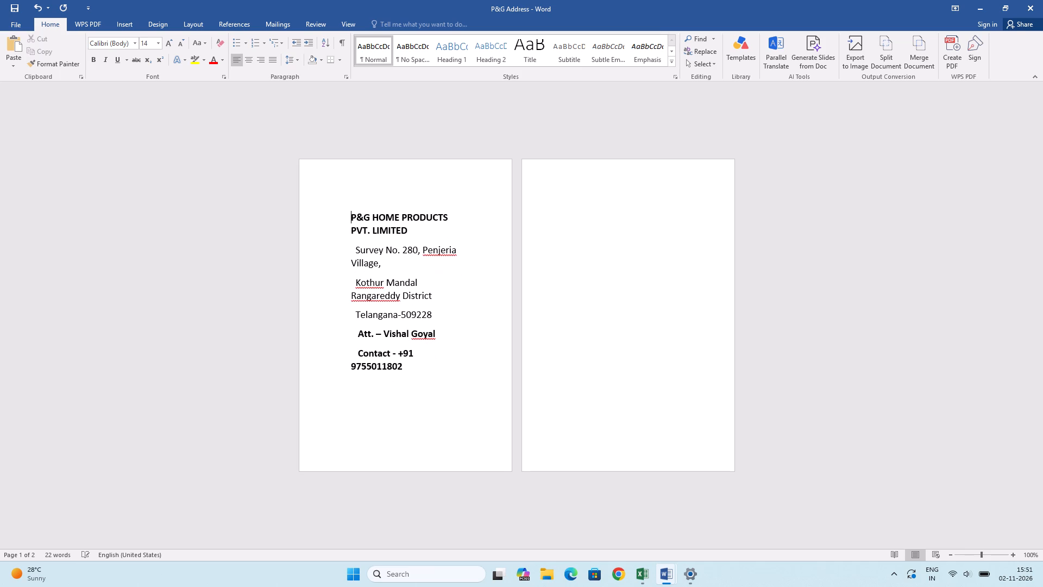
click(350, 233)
Examine the print preview and the stock sizes offered in the TSC TE210 printer properties.
click(21, 27)
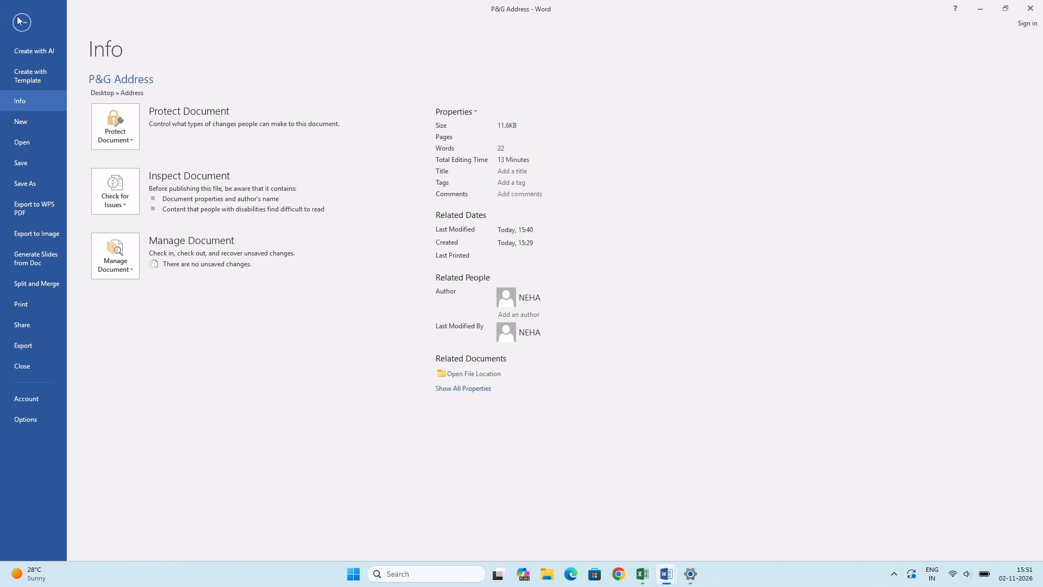
click(22, 22)
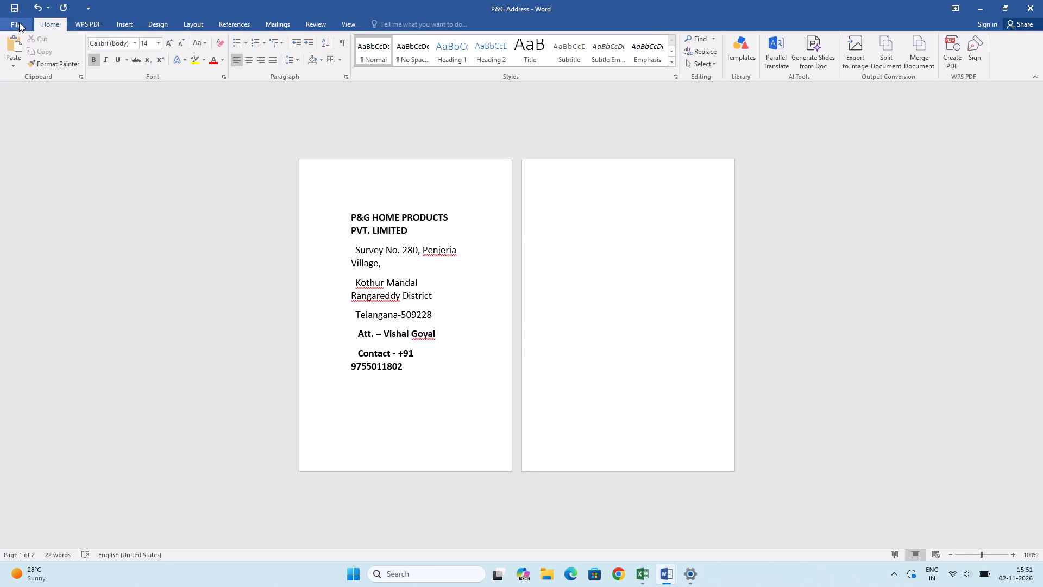
click(19, 22)
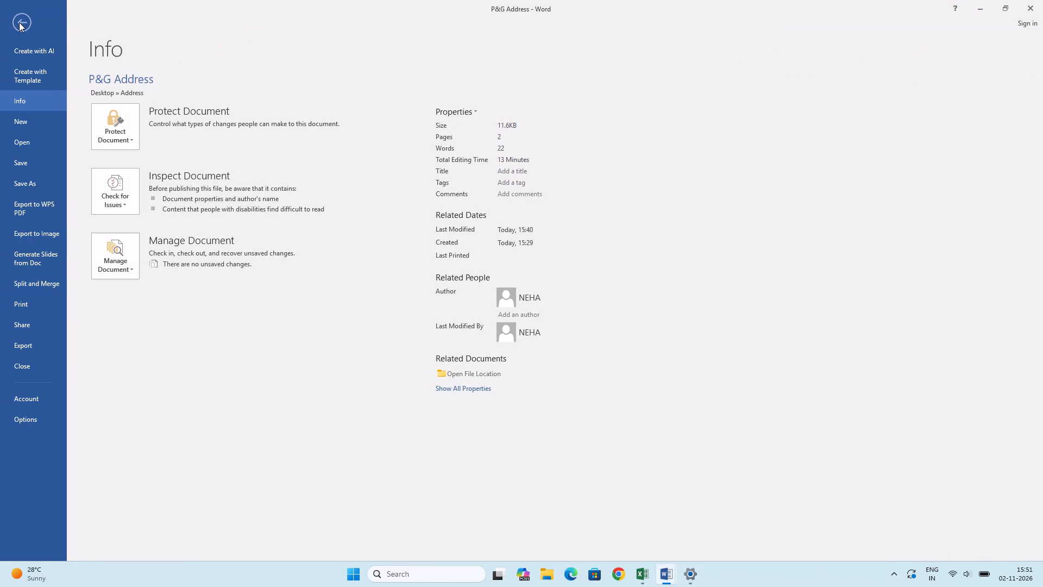
click(19, 22)
key(ctrl+p)
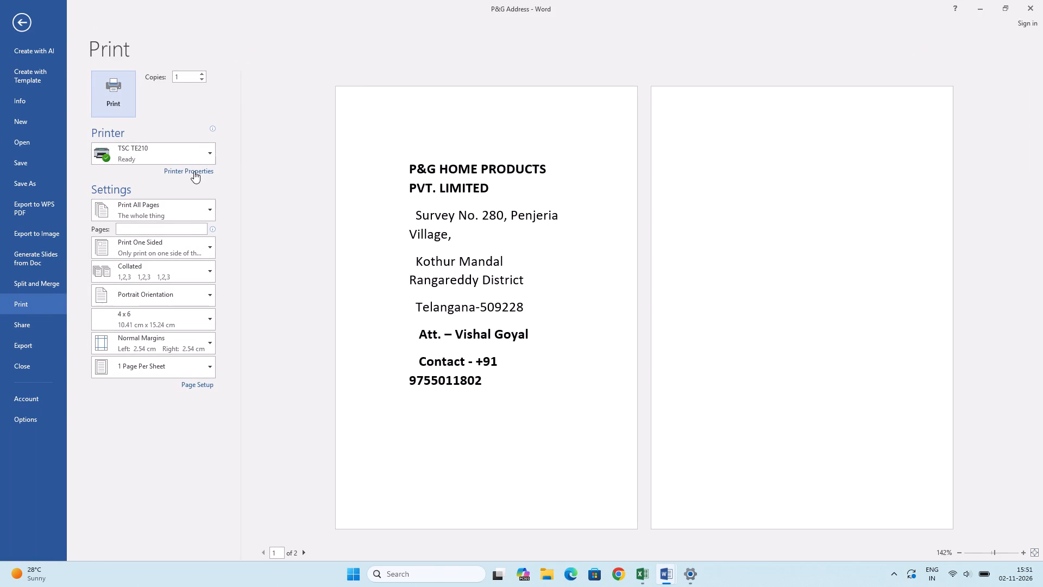
click(194, 171)
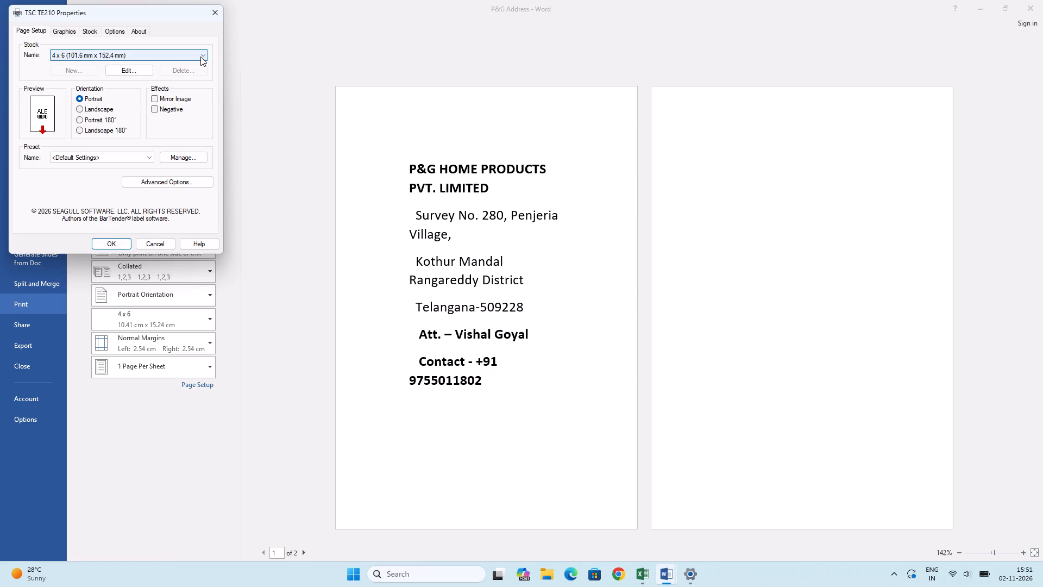
click(212, 12)
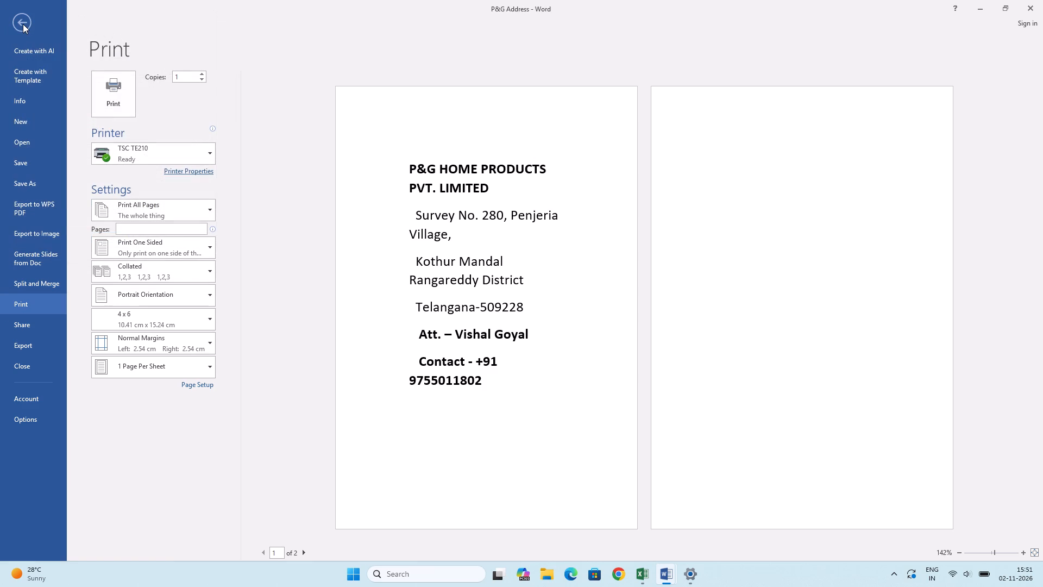
click(191, 170)
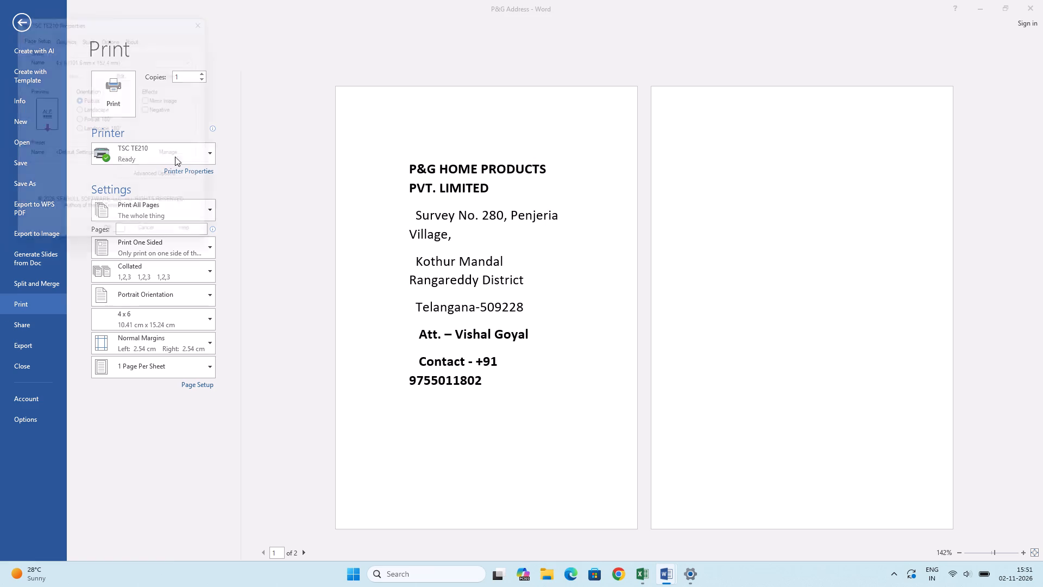
click(202, 55)
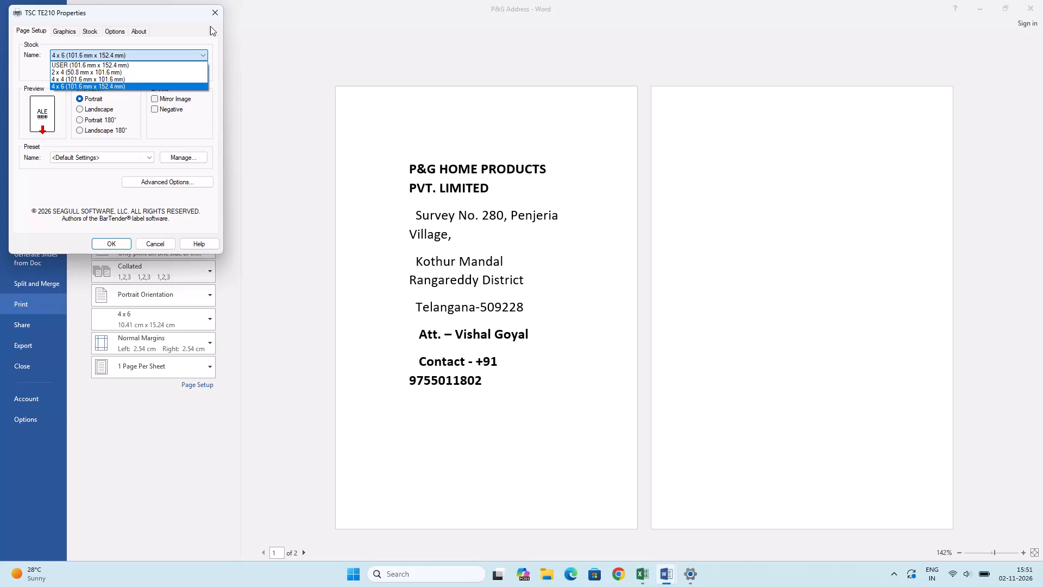
click(215, 13)
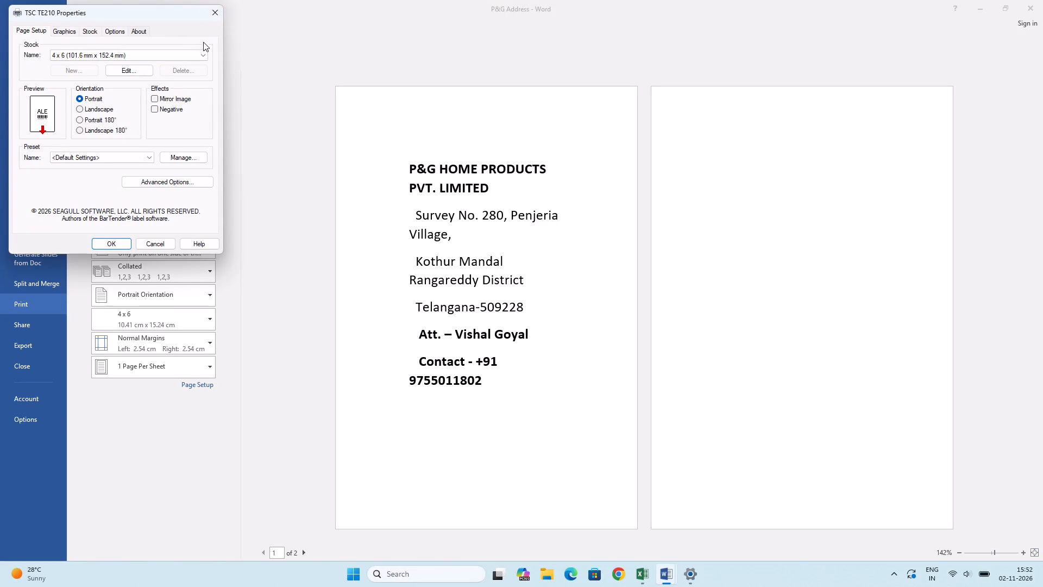
click(218, 13)
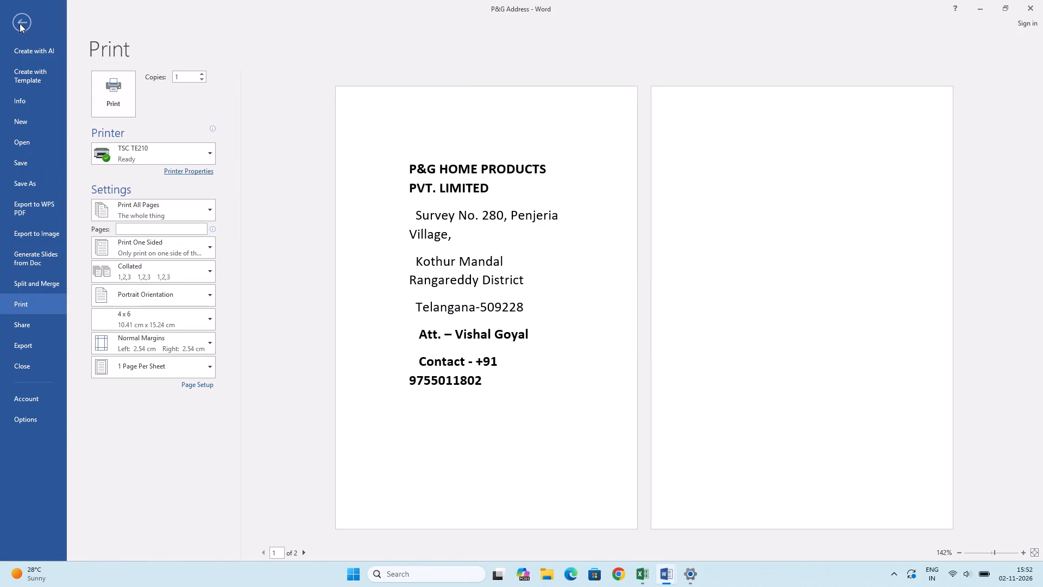
click(20, 23)
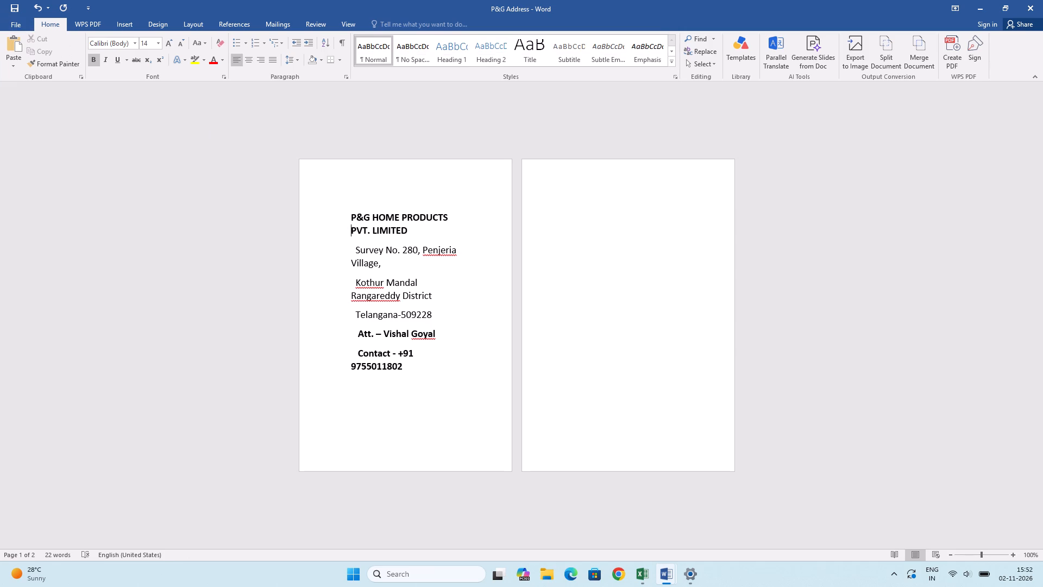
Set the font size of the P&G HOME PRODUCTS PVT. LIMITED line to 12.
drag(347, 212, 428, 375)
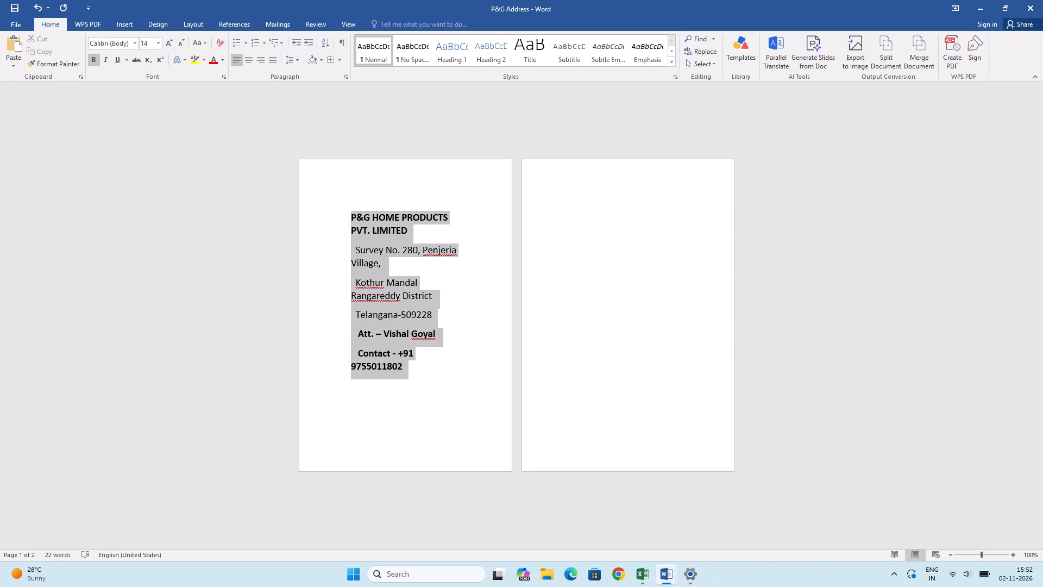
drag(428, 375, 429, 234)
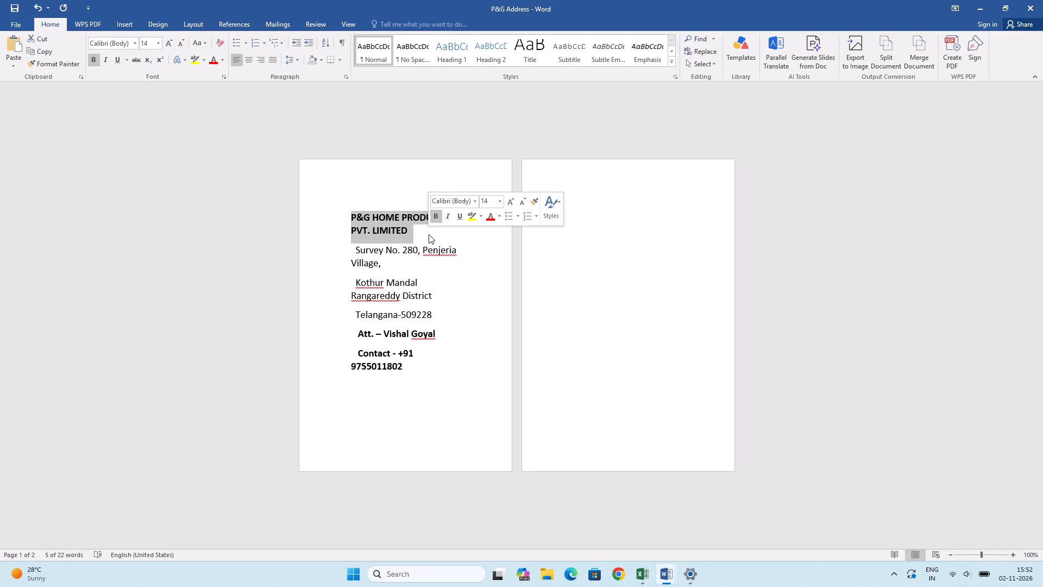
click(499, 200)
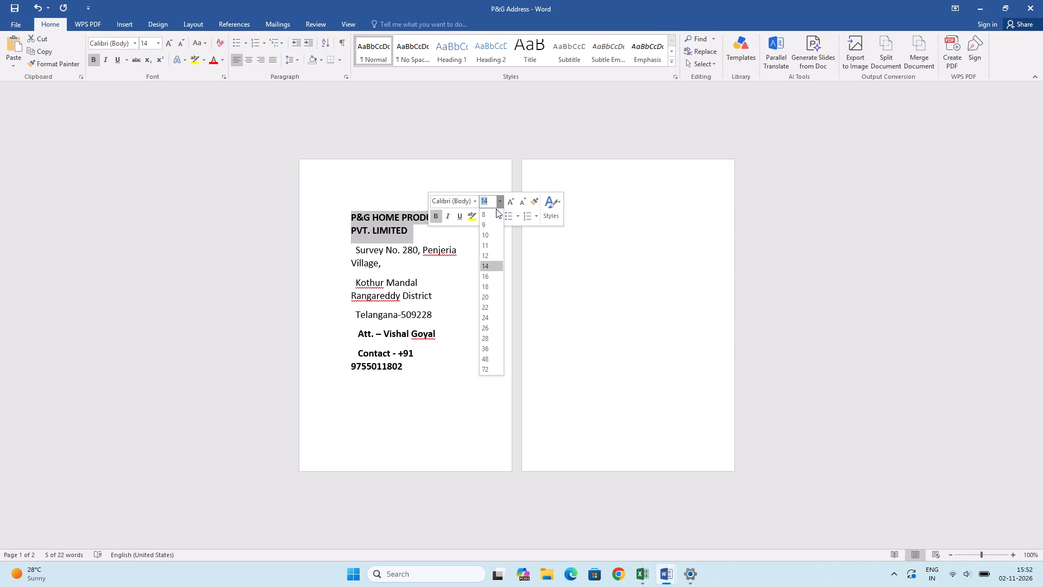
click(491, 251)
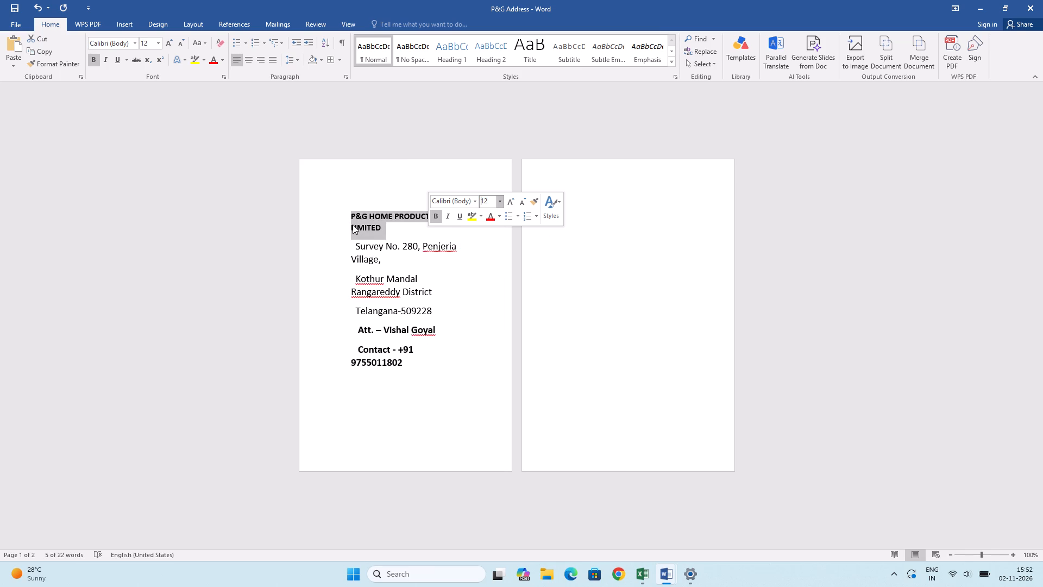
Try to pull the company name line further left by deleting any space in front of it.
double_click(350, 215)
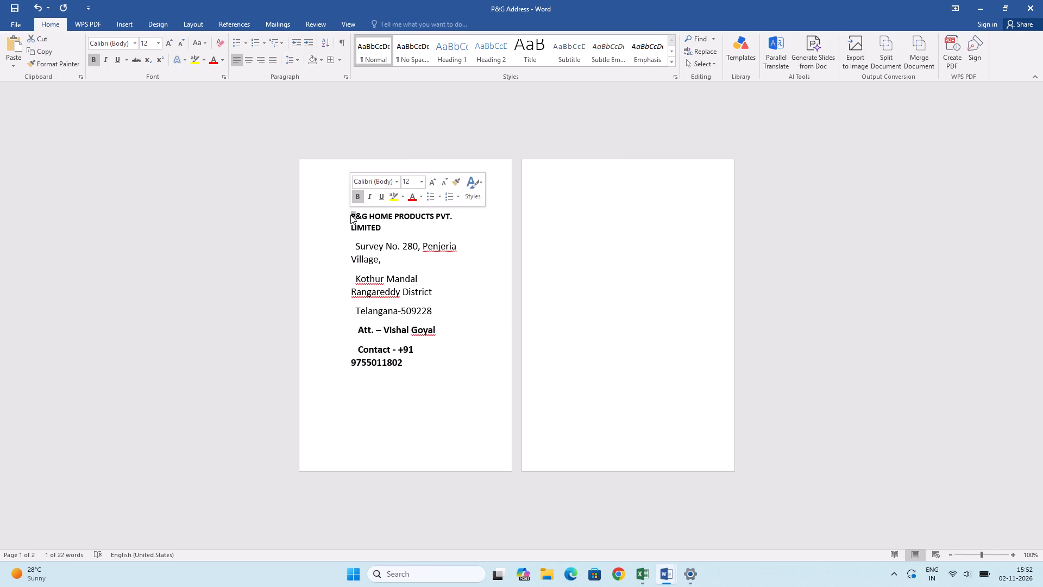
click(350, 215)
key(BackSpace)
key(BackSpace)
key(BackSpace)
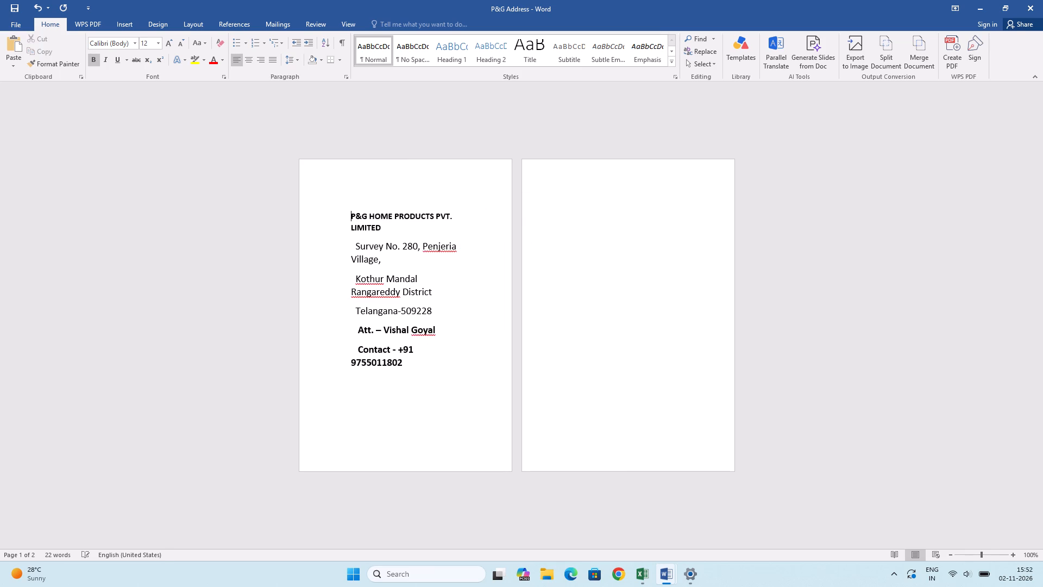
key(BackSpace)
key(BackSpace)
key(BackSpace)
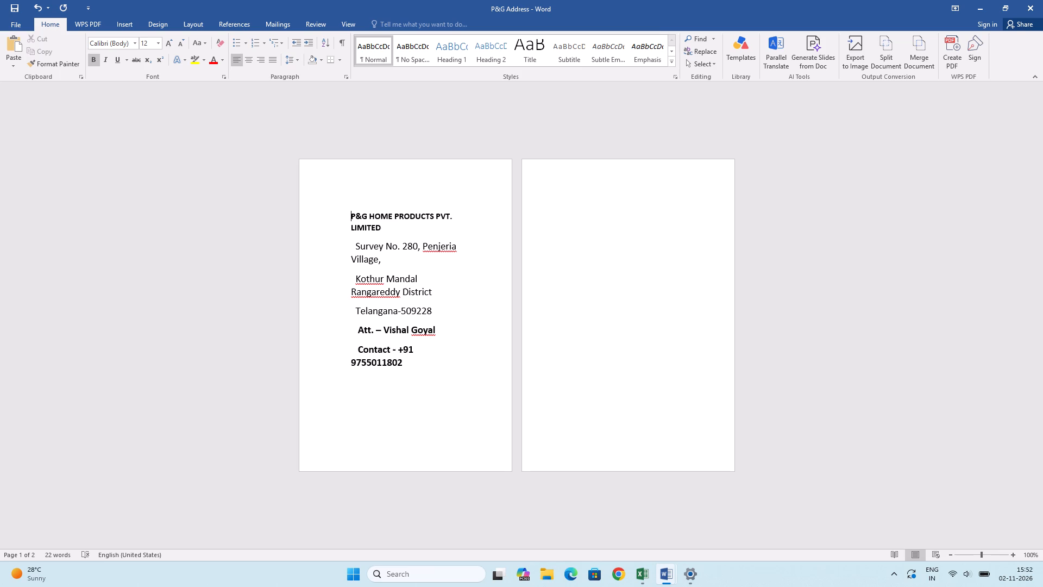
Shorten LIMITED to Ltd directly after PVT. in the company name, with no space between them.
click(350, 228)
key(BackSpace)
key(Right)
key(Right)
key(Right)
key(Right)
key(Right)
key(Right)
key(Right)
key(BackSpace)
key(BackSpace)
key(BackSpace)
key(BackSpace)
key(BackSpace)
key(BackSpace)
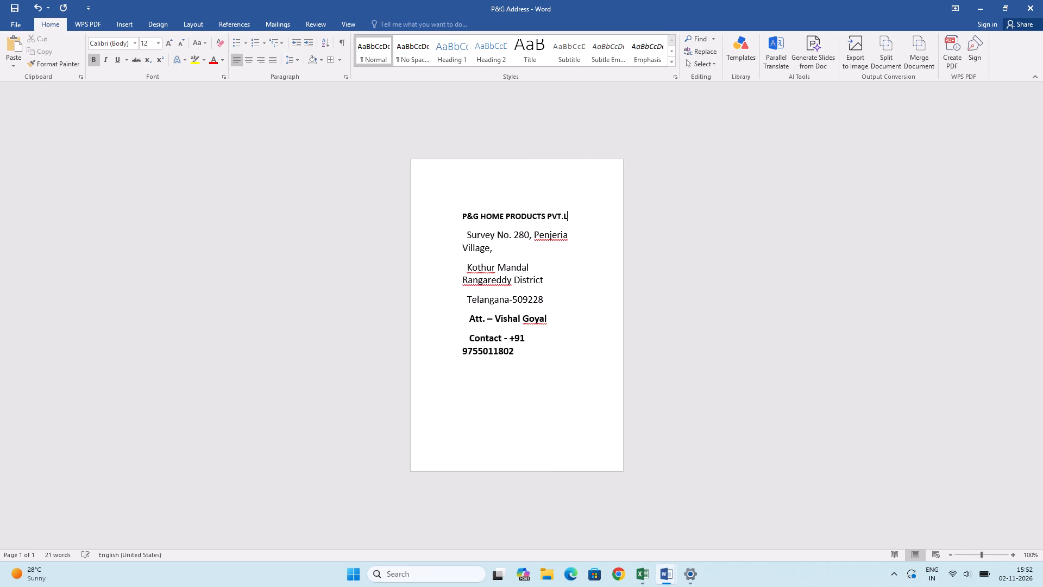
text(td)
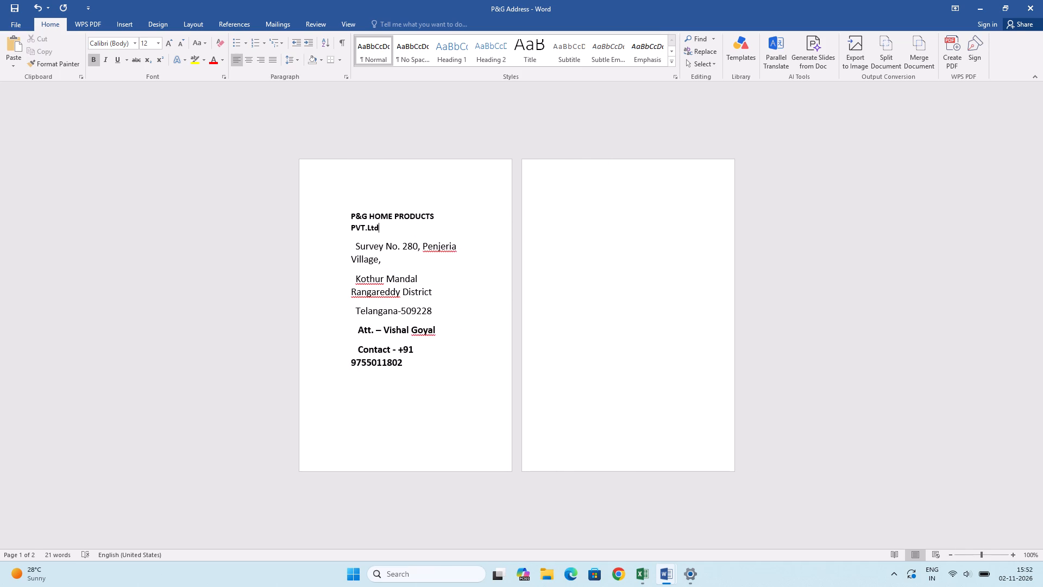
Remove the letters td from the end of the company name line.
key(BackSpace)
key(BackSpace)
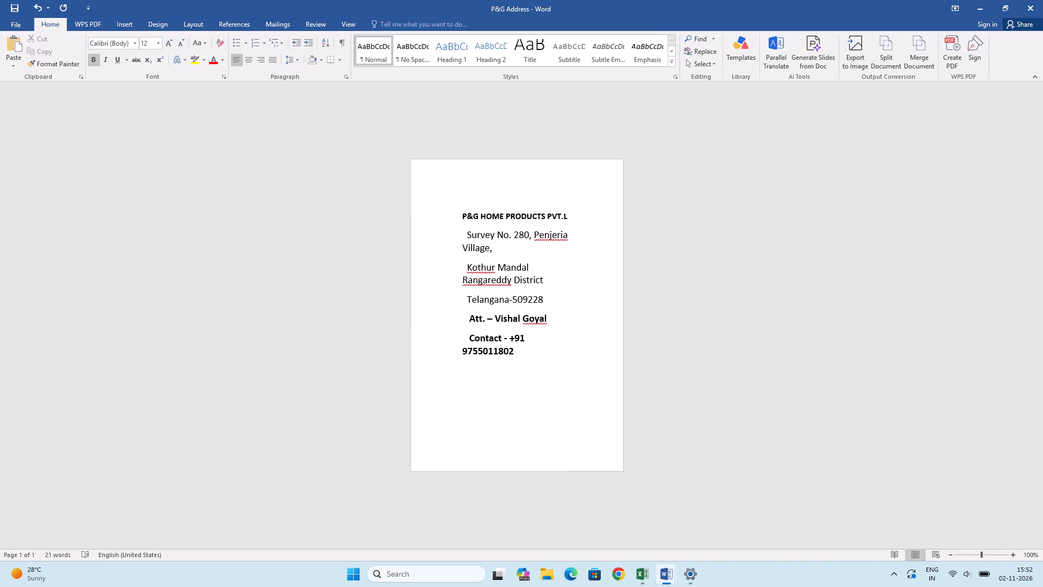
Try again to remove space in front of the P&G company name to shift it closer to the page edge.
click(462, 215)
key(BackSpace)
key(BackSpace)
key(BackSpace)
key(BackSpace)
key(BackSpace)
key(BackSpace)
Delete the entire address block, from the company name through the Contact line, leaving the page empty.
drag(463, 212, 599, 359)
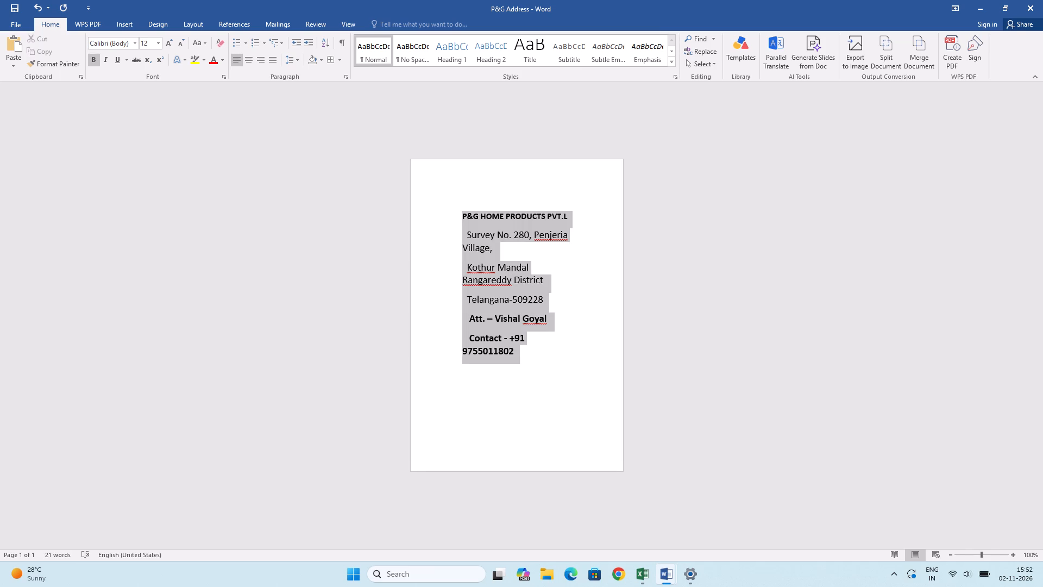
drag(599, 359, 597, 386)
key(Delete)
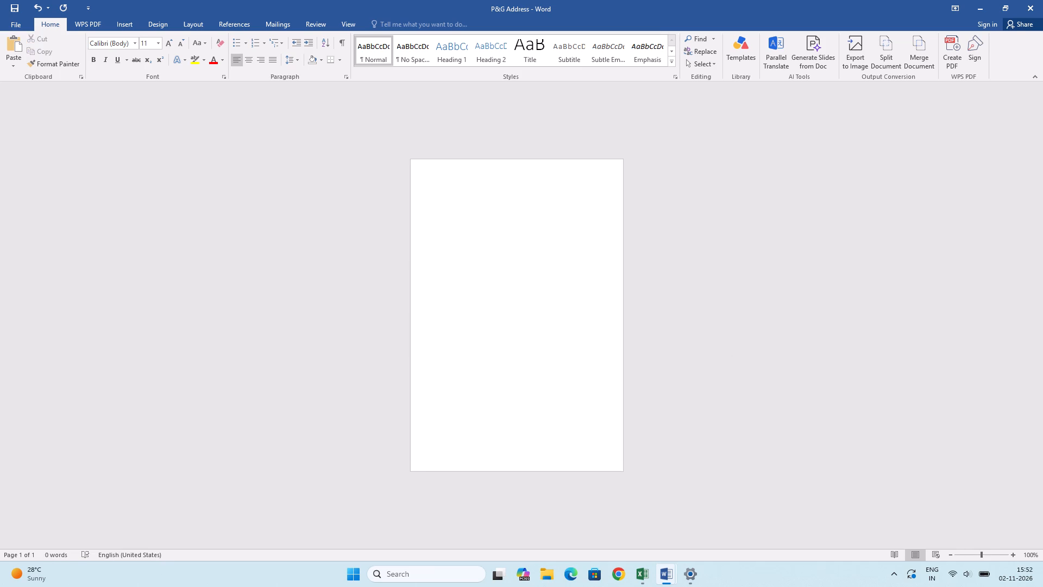
Create a new blank document.
click(12, 27)
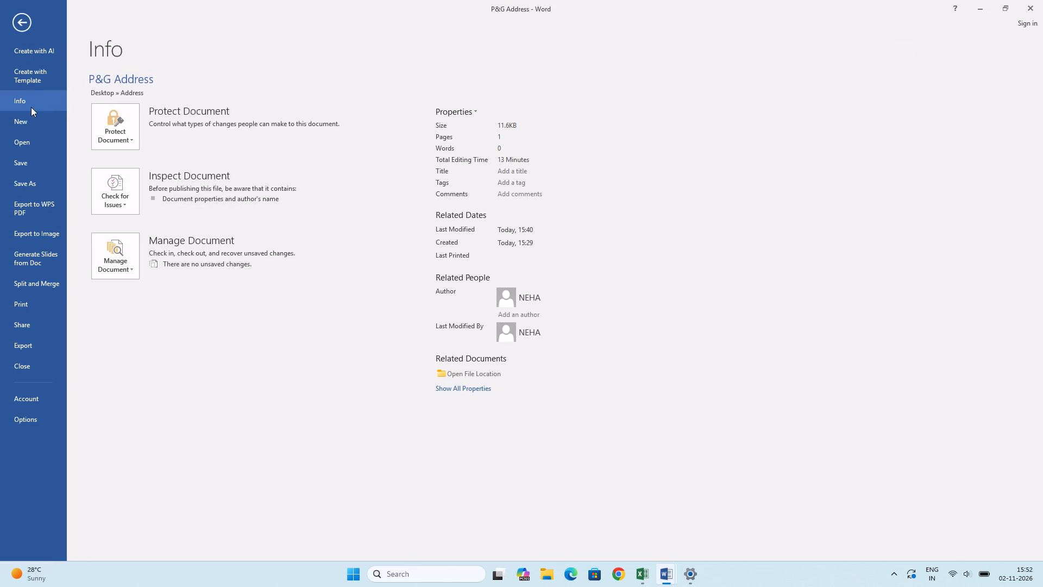
click(30, 124)
click(153, 161)
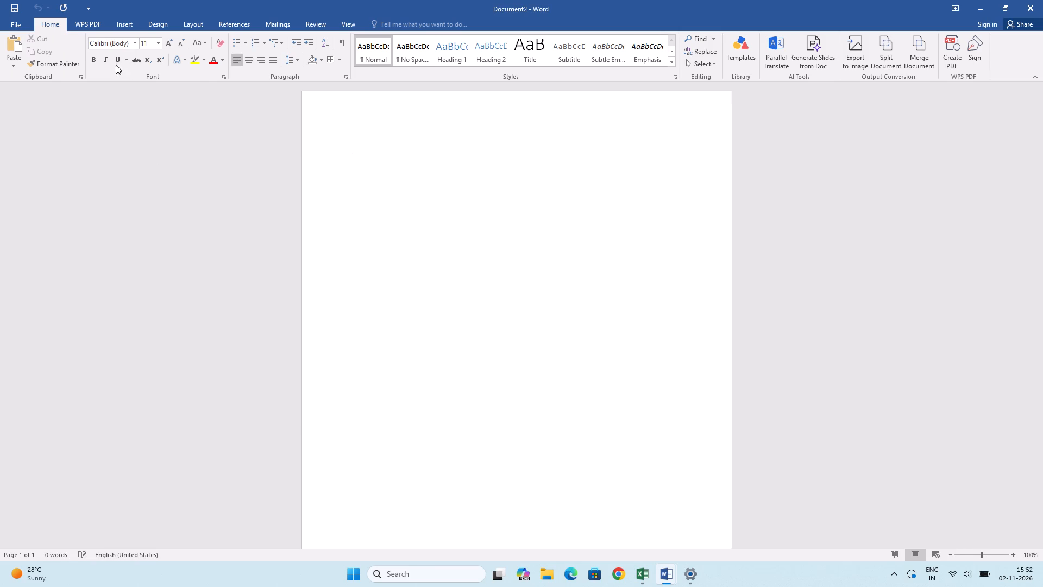
Set the new document's paper size to 4 x 6 (10.41 cm x 15.24 cm).
click(128, 26)
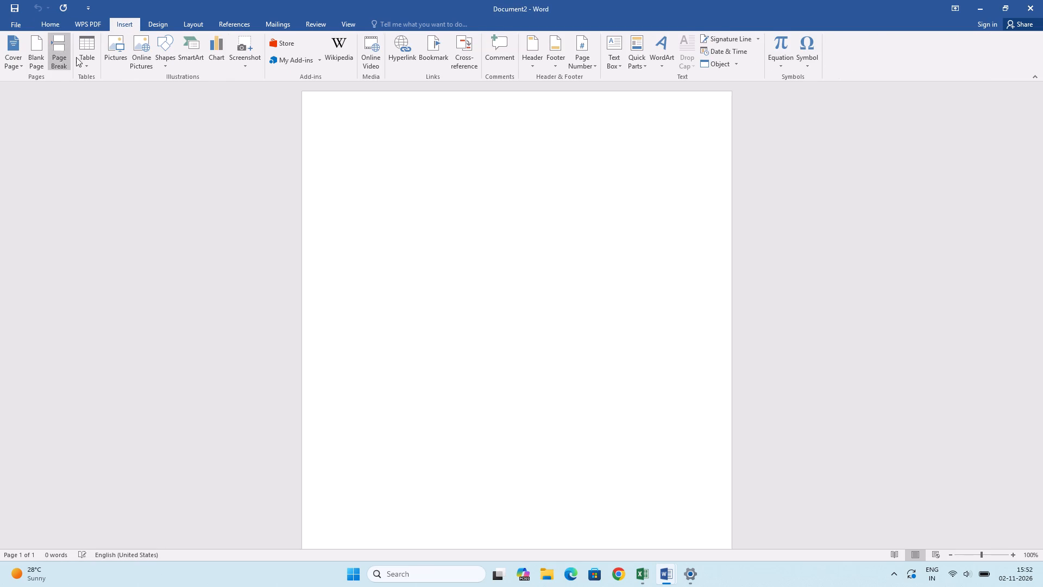
click(193, 24)
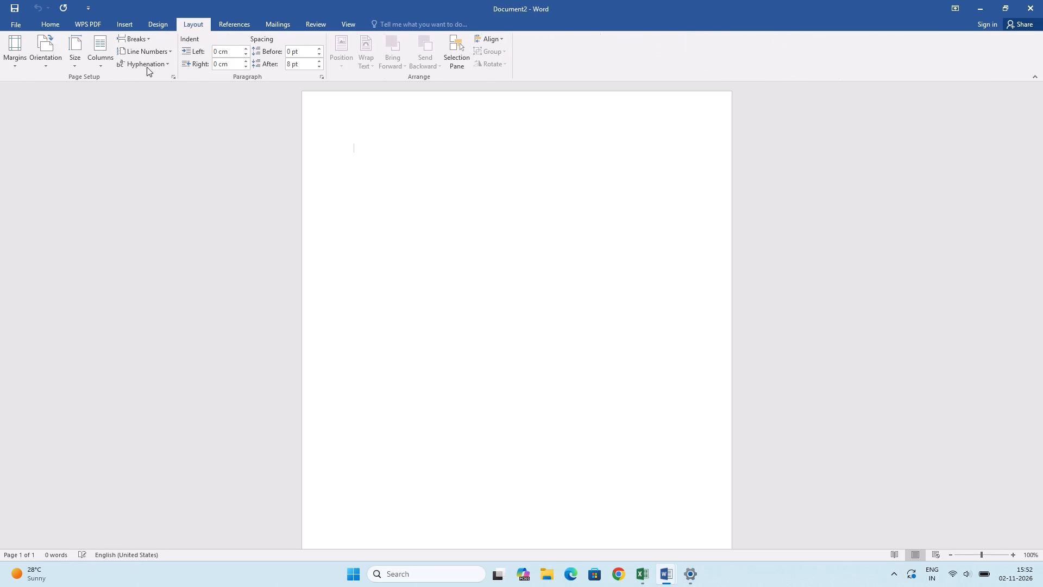
click(76, 65)
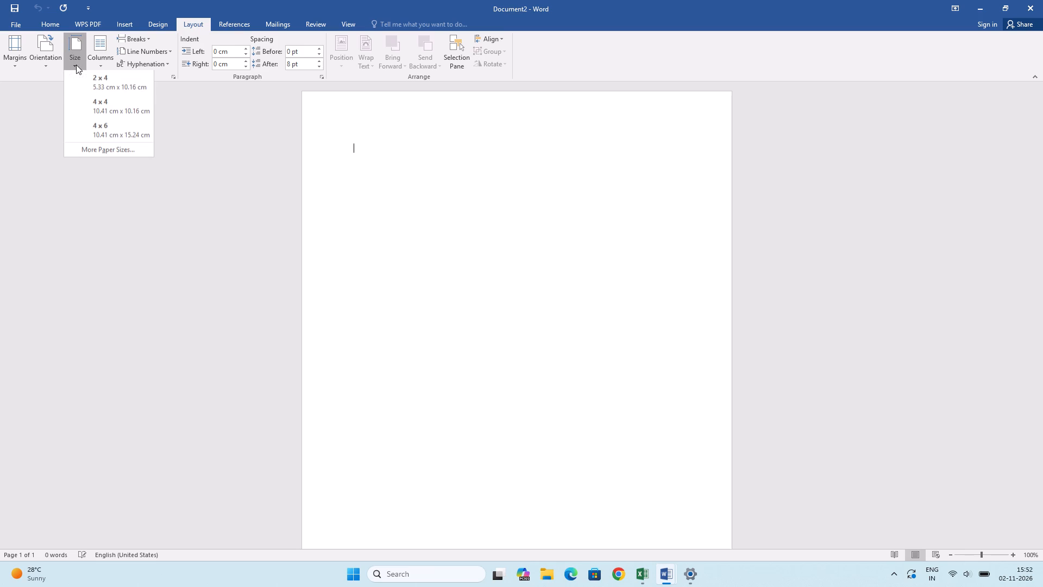
click(109, 129)
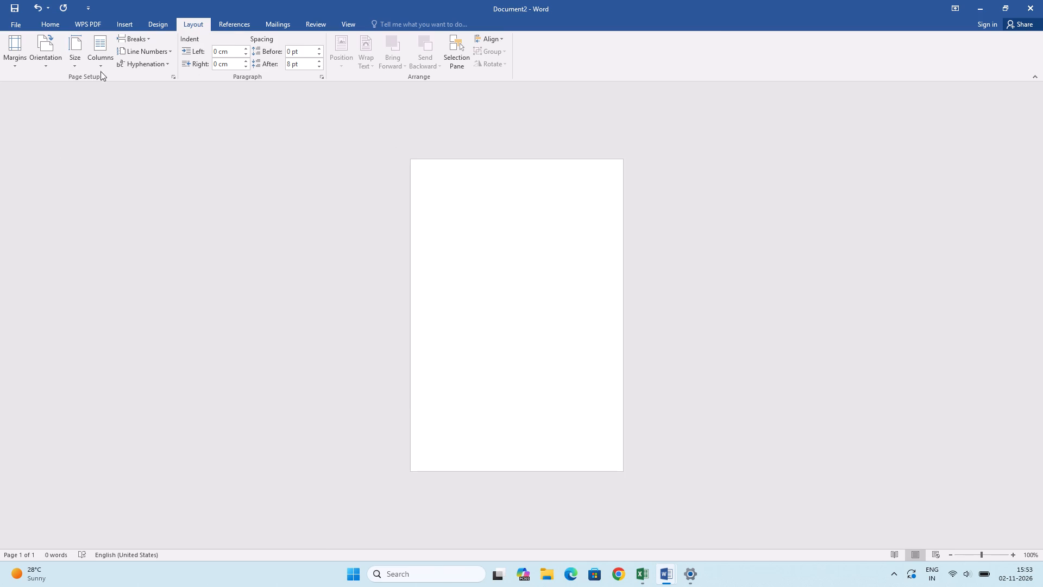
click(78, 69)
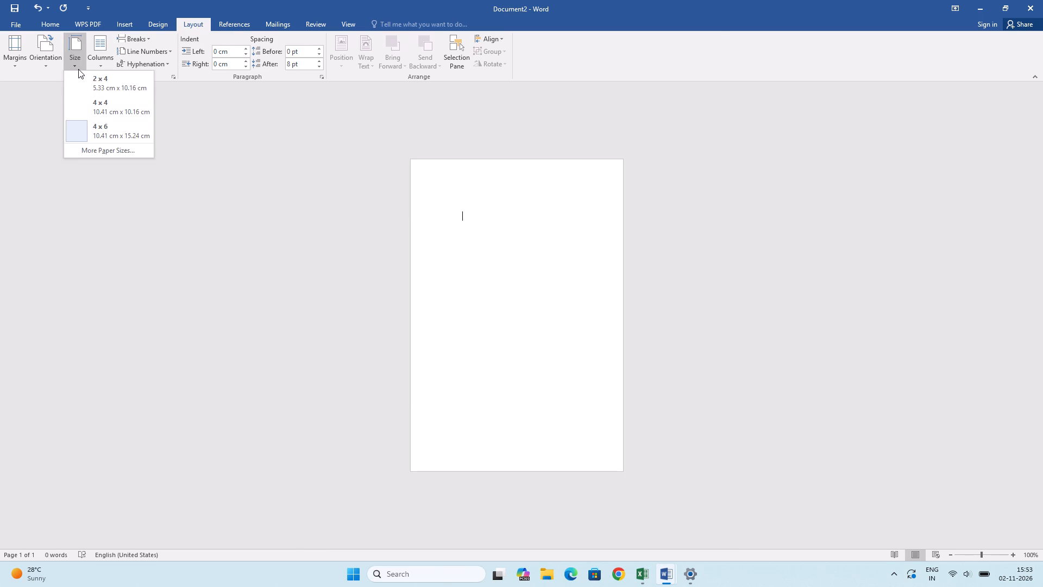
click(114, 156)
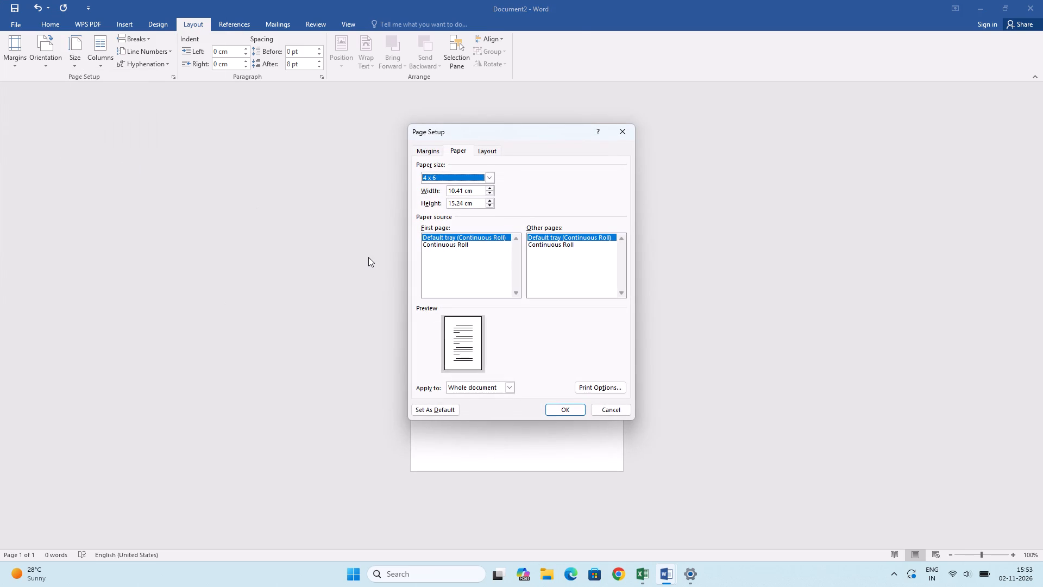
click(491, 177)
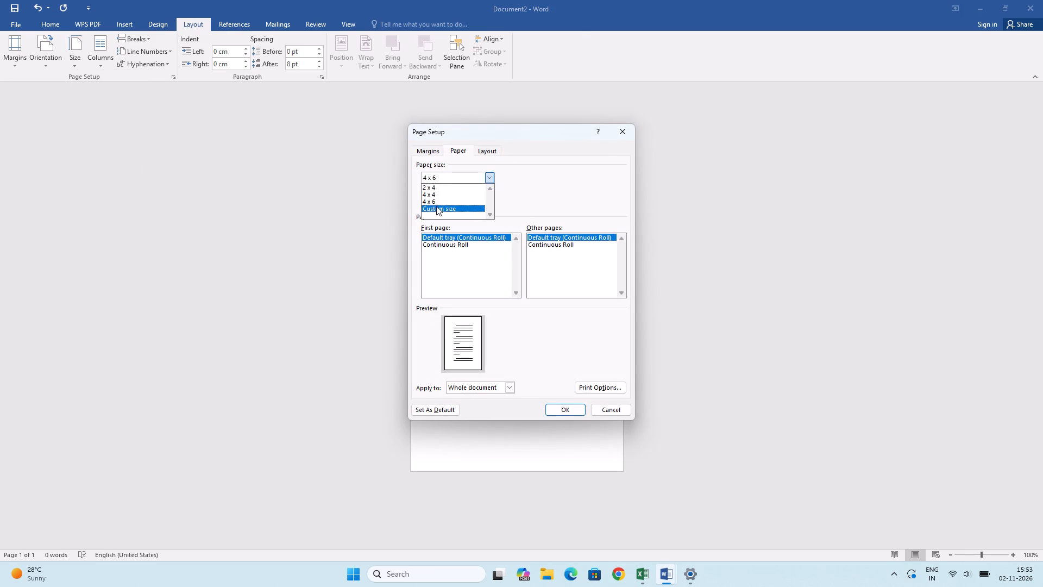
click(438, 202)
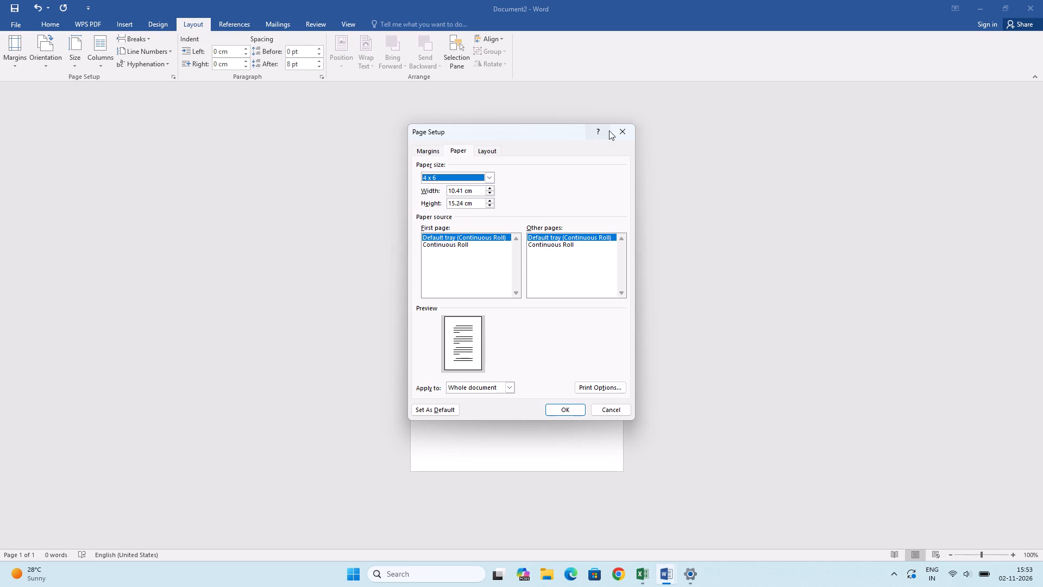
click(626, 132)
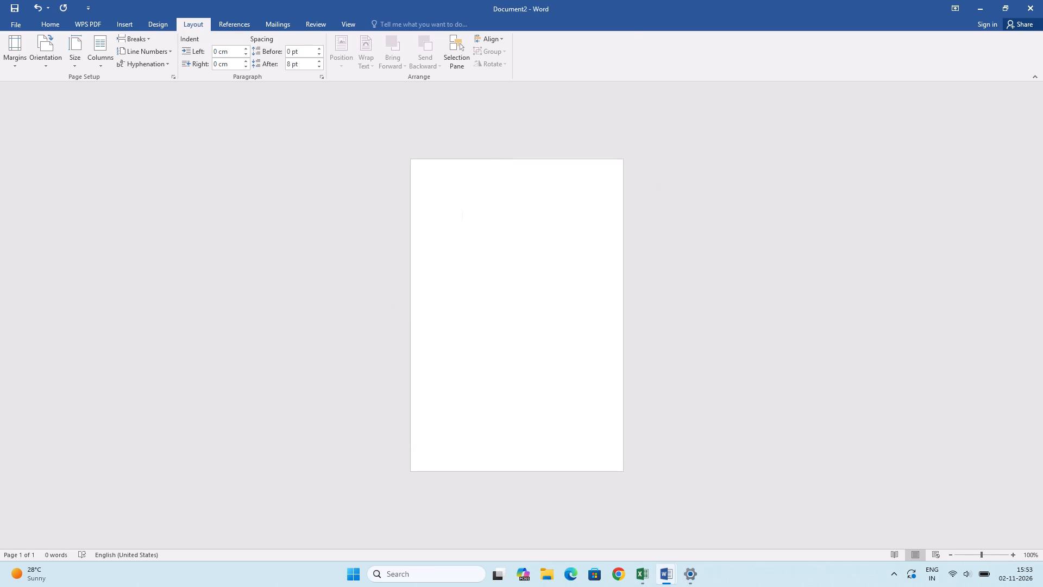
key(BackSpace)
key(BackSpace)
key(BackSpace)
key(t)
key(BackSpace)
Apply the Narrow margins preset of 1.27 cm on all sides to the page.
click(24, 39)
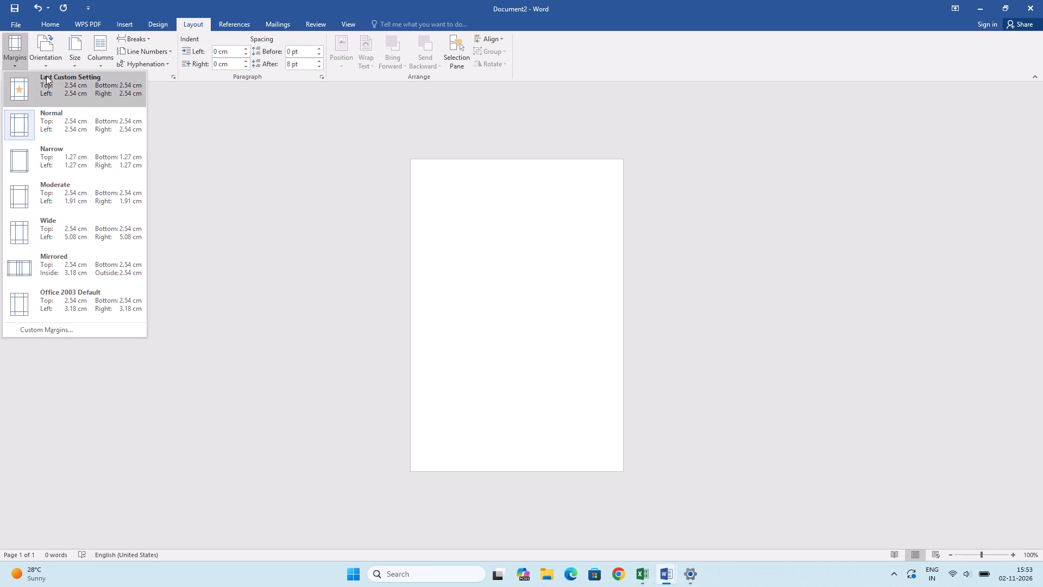
click(68, 153)
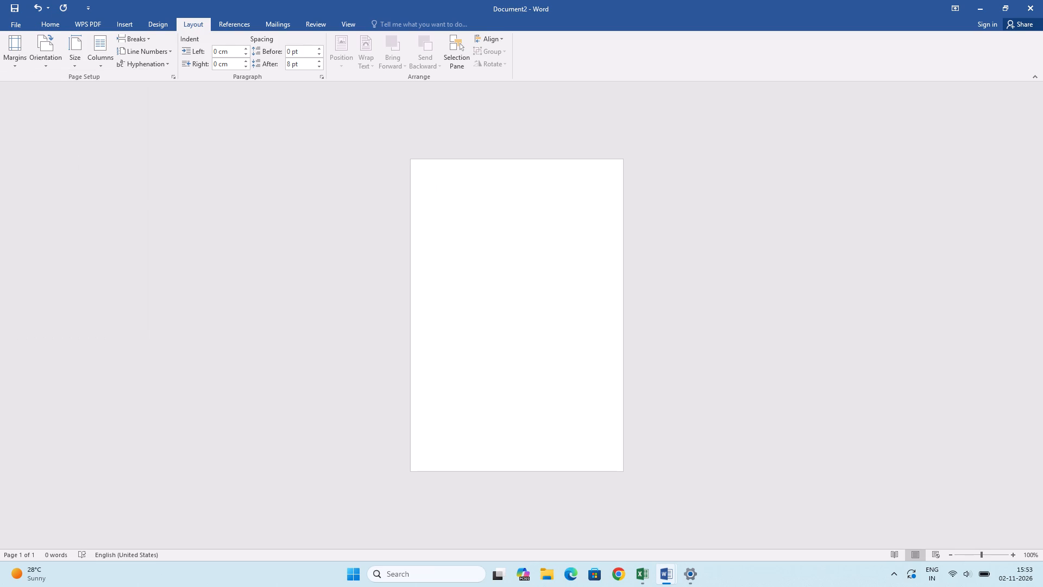
Enter the heading TO on the first line, indented with spaces toward the middle of the page.
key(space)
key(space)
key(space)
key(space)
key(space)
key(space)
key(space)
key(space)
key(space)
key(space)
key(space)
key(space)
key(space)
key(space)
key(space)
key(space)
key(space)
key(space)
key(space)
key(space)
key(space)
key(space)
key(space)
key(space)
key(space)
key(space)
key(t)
key(BackSpace)
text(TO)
Make the TO heading line bold and set its font size to 12.
drag(482, 183, 517, 211)
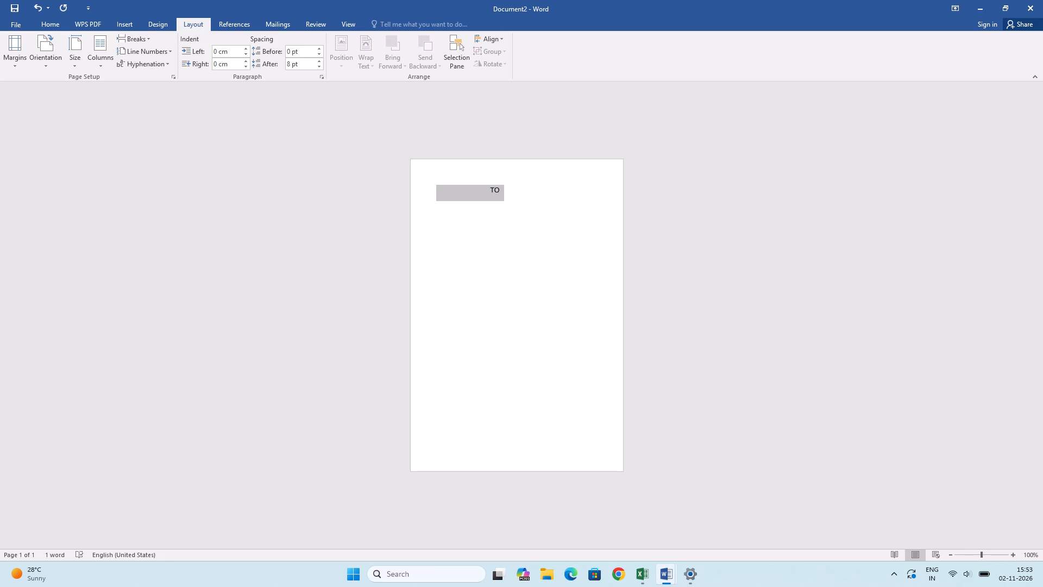
drag(517, 211, 520, 213)
click(527, 197)
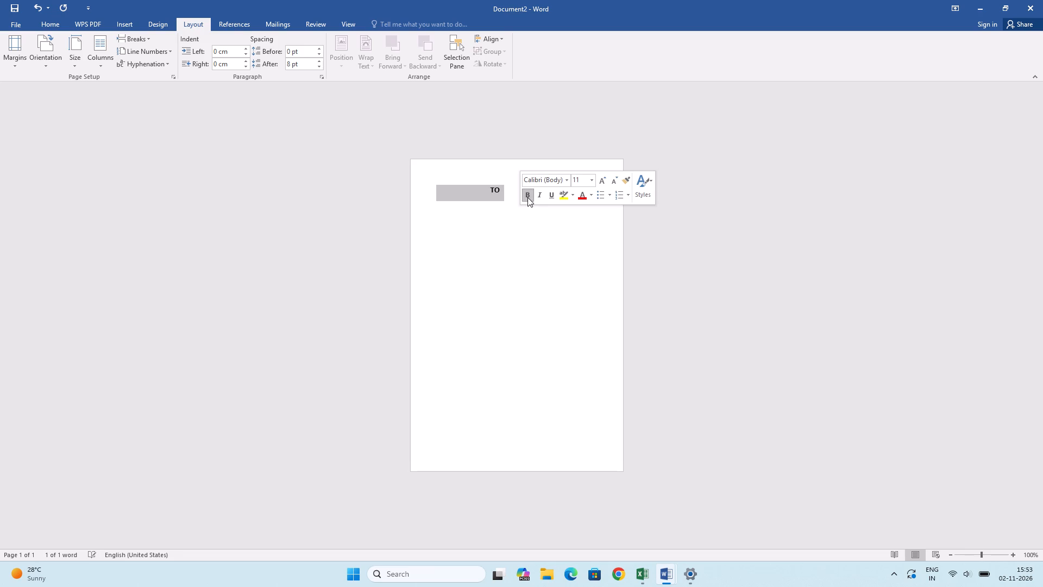
click(593, 182)
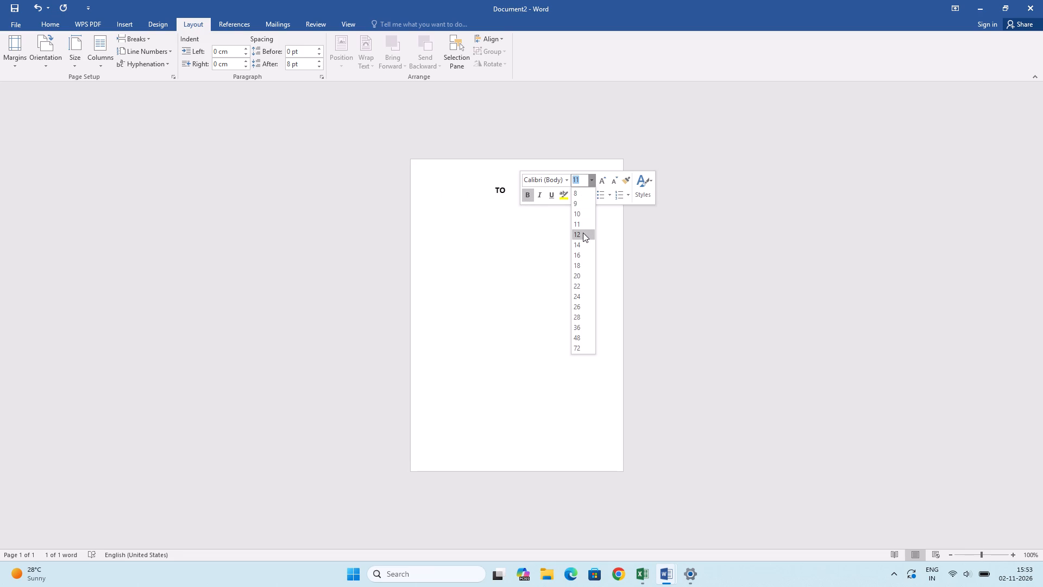
click(583, 233)
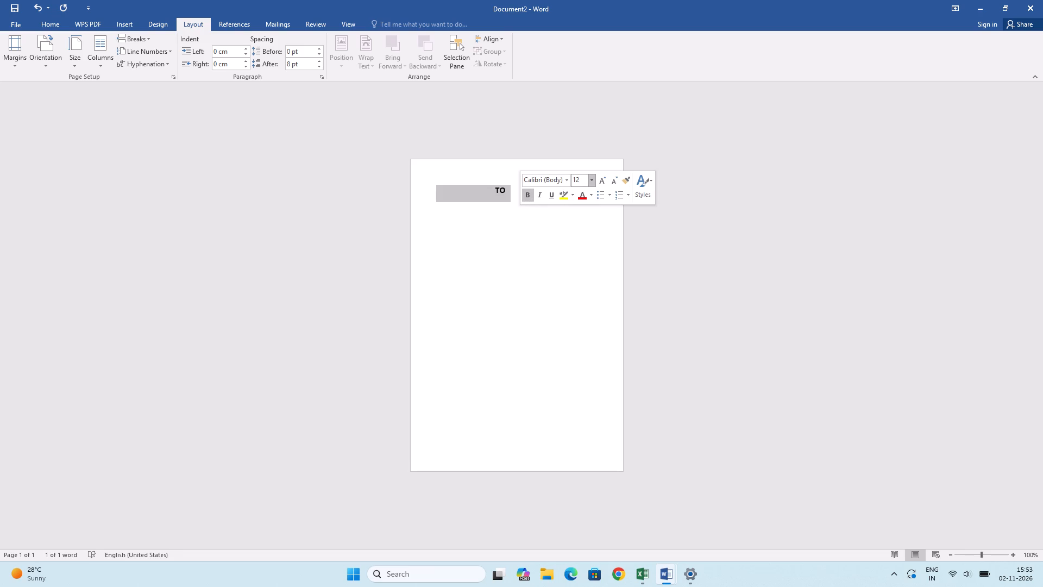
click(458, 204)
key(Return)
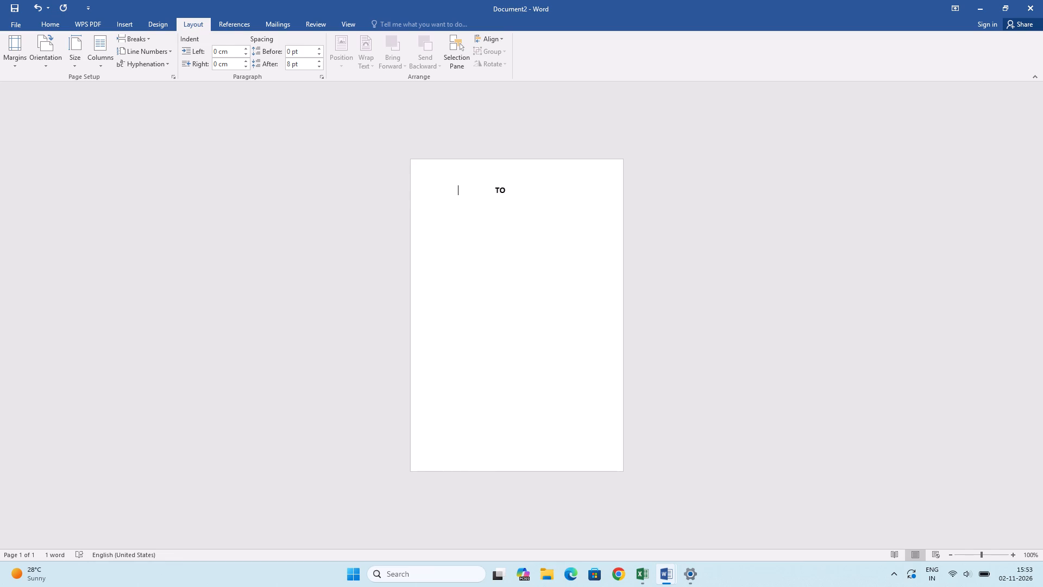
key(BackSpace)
Start a new line directly below the TO heading.
click(506, 190)
key(Return)
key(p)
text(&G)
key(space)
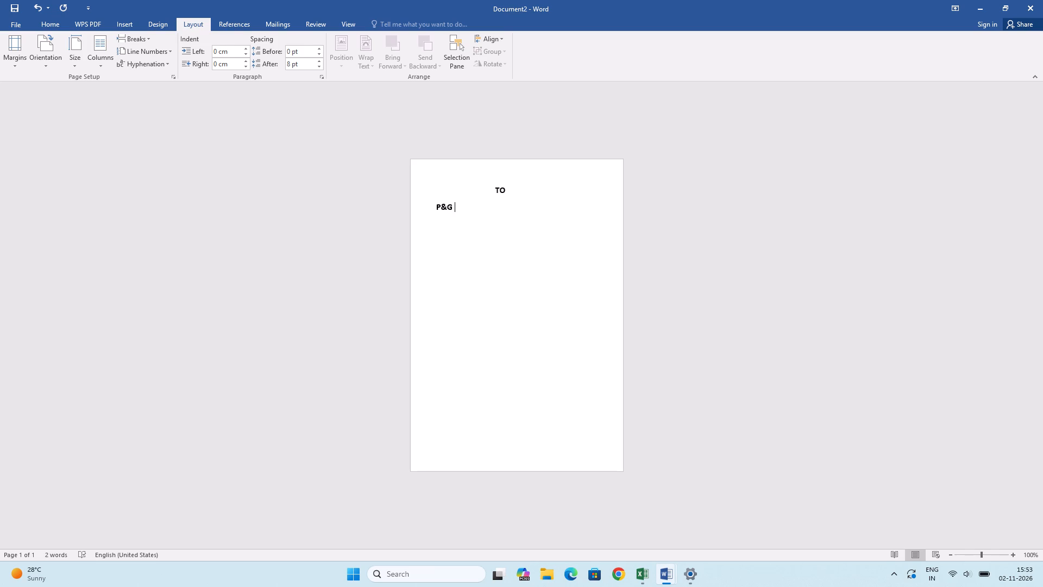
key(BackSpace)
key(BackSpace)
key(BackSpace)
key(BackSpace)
Enter the company name P&G HOME PRODUCTS PVT.LTD. below TO, indented with eight spaces.
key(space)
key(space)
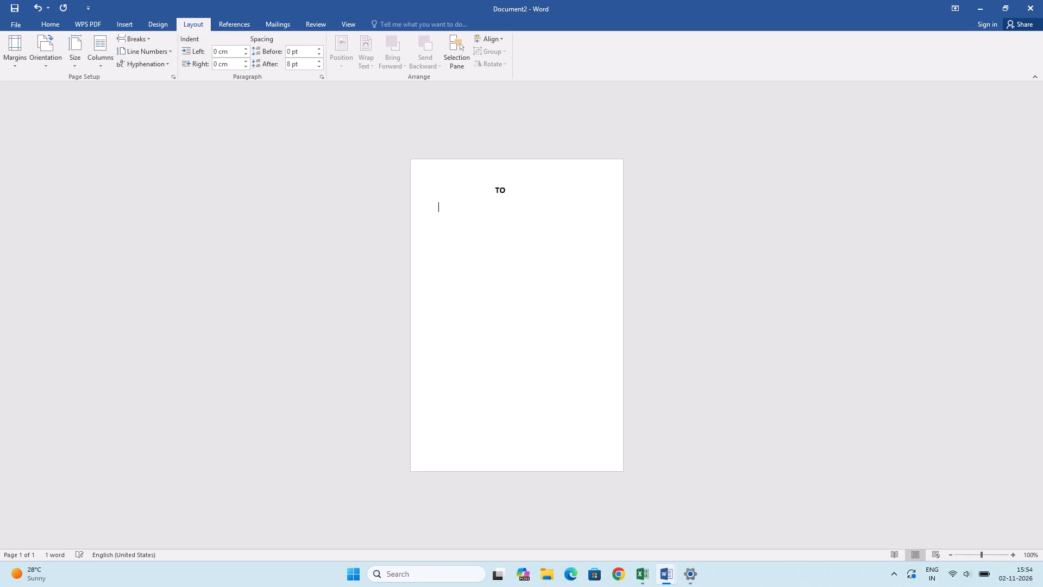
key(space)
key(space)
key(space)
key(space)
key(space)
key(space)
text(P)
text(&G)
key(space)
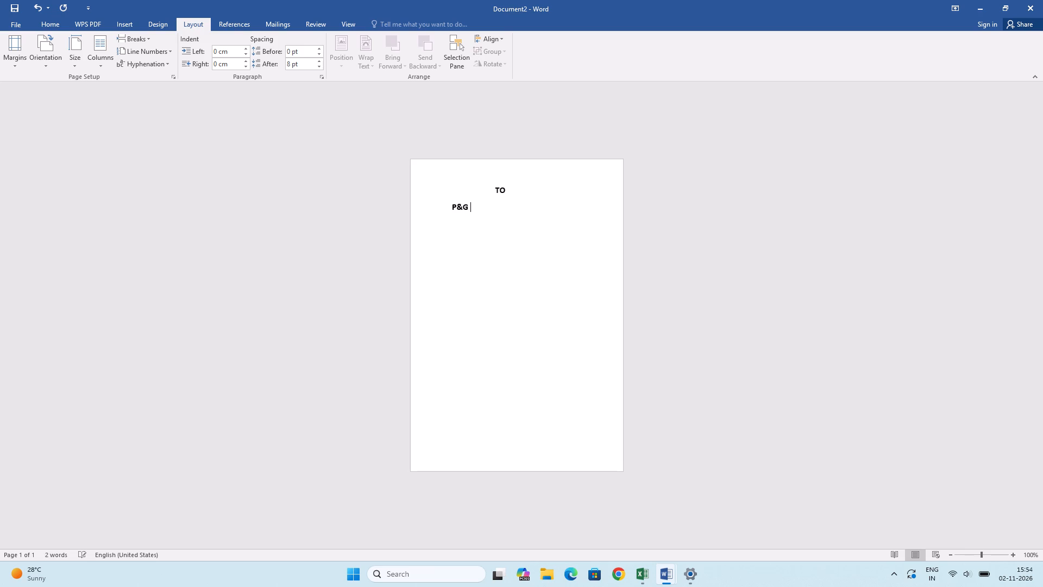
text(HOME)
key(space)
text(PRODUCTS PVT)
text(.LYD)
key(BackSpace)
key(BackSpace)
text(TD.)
Enter the company's address line with the Survey No. and village, ending in a comma, below the company name, indented with nine spaces.
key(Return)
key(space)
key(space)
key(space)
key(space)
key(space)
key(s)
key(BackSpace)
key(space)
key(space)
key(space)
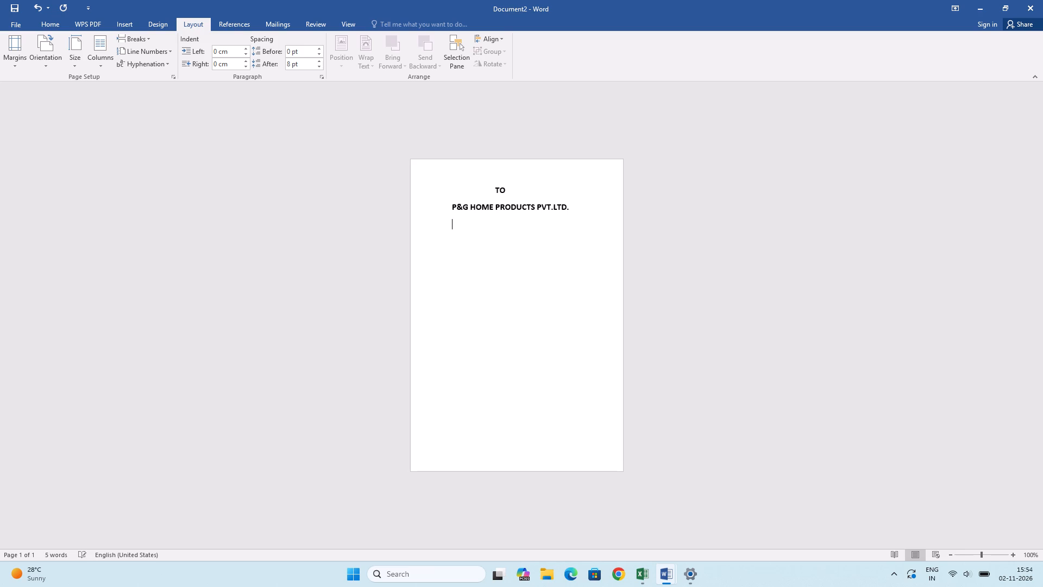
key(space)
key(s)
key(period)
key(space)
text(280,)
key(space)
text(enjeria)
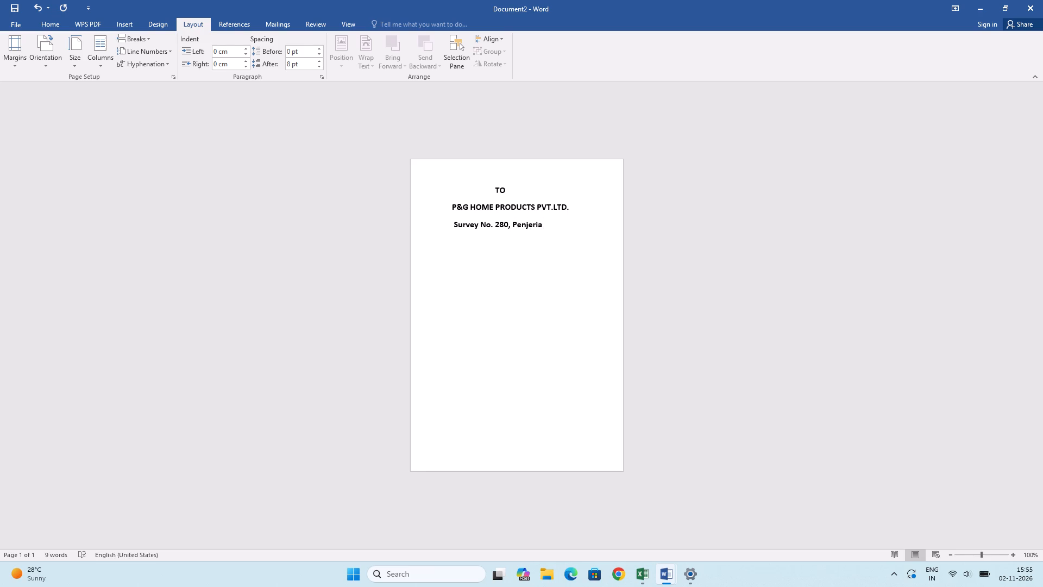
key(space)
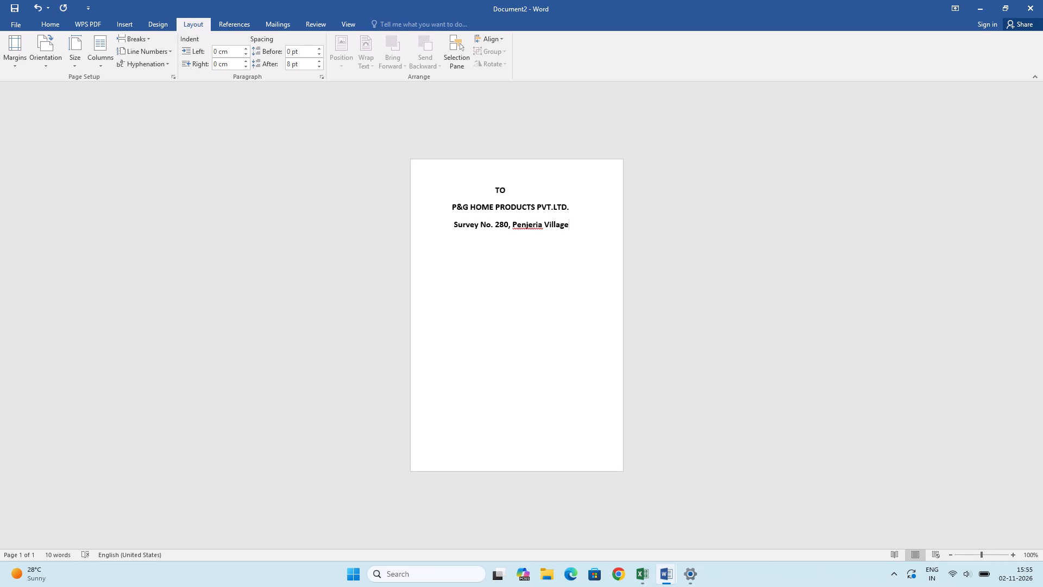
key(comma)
Remove the bold formatting from the Survey No. address line.
drag(449, 223, 575, 230)
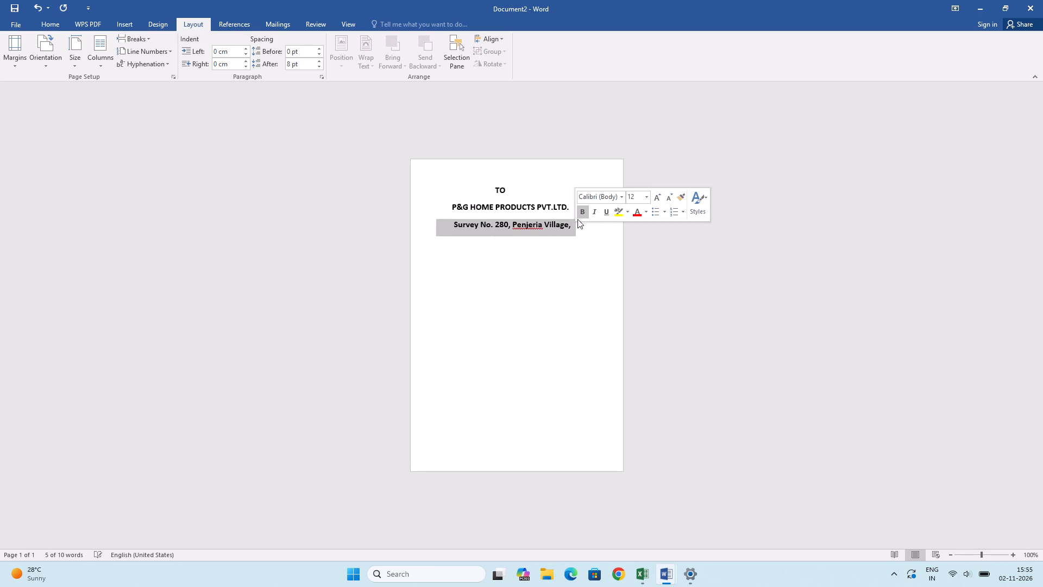
click(584, 210)
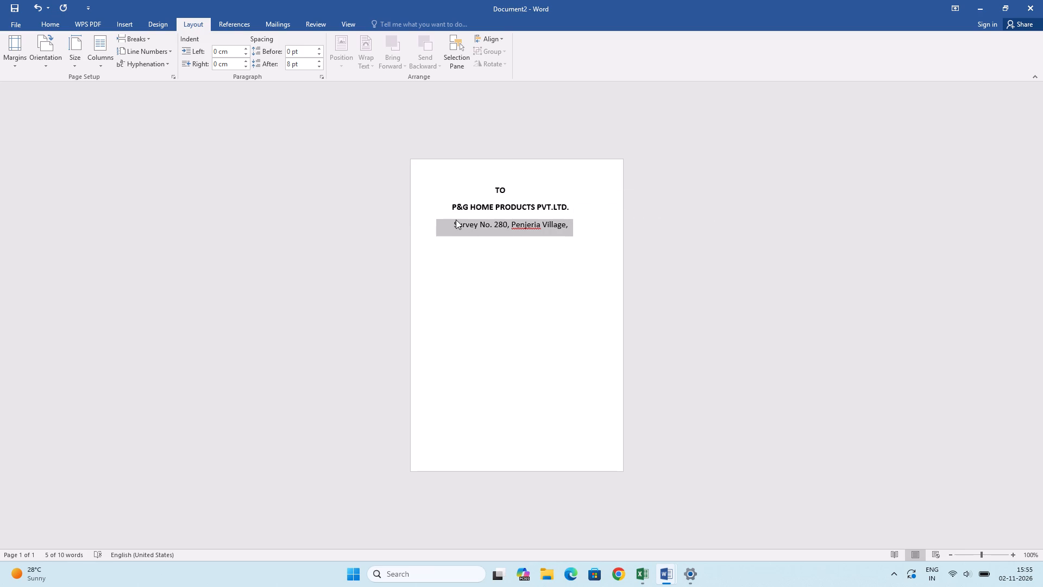
Reduce the indent of the Survey No. address line by two spaces.
click(454, 221)
key(BackSpace)
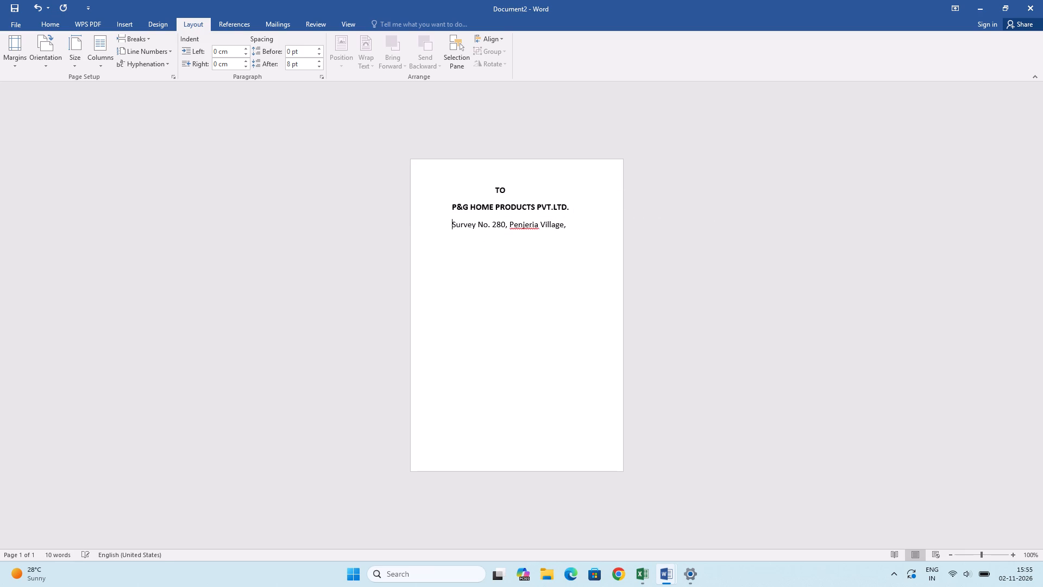
key(BackSpace)
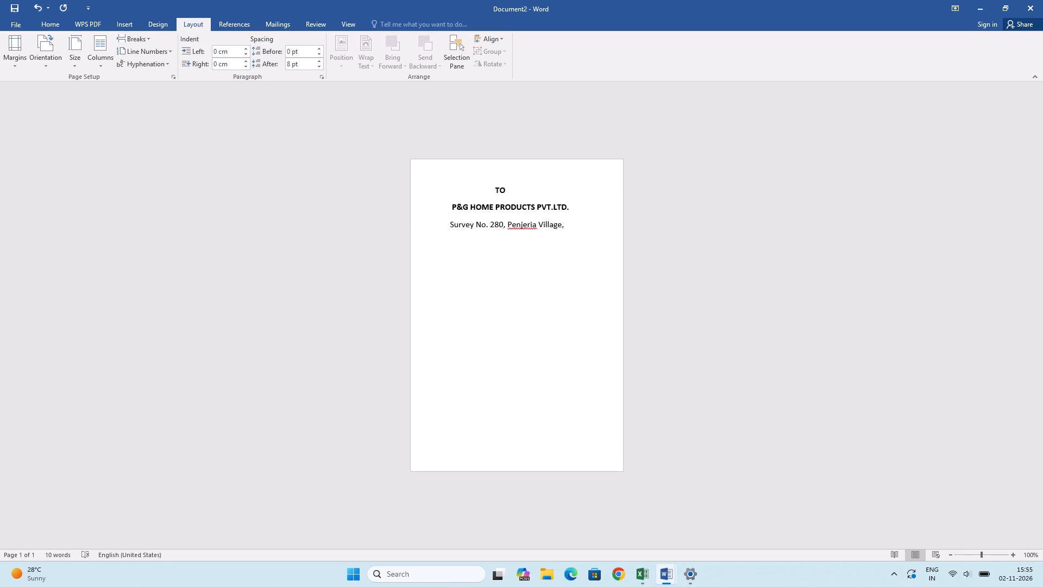
Add the locality name after the village at the end of the Survey No. line.
click(565, 226)
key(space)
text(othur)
Enter the next address line with Mandal, the district name, Distt. and Telangana followed by a hyphen, indented with seven spaces.
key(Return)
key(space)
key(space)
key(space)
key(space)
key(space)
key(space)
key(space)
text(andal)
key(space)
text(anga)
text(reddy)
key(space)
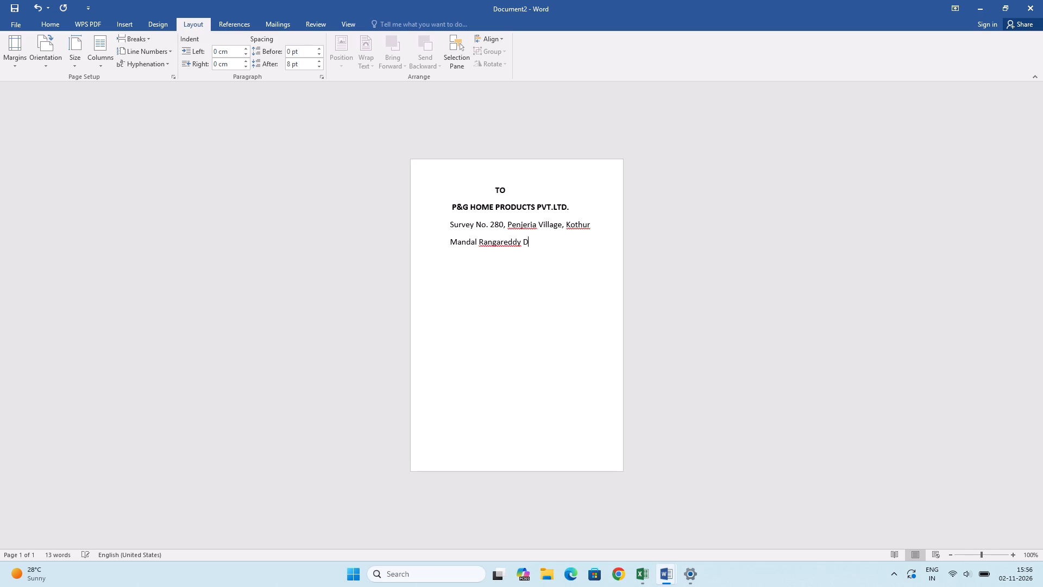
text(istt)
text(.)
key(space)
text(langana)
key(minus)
Delete Telangana and its hyphen from the Mandal line and spell out Distt. as District.
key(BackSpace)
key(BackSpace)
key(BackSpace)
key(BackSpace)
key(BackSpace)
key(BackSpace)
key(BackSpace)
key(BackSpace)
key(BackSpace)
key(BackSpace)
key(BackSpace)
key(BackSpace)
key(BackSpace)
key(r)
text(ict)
Enter Telangana, a dash and the postal code on a new line below the district line, indented with seven spaces.
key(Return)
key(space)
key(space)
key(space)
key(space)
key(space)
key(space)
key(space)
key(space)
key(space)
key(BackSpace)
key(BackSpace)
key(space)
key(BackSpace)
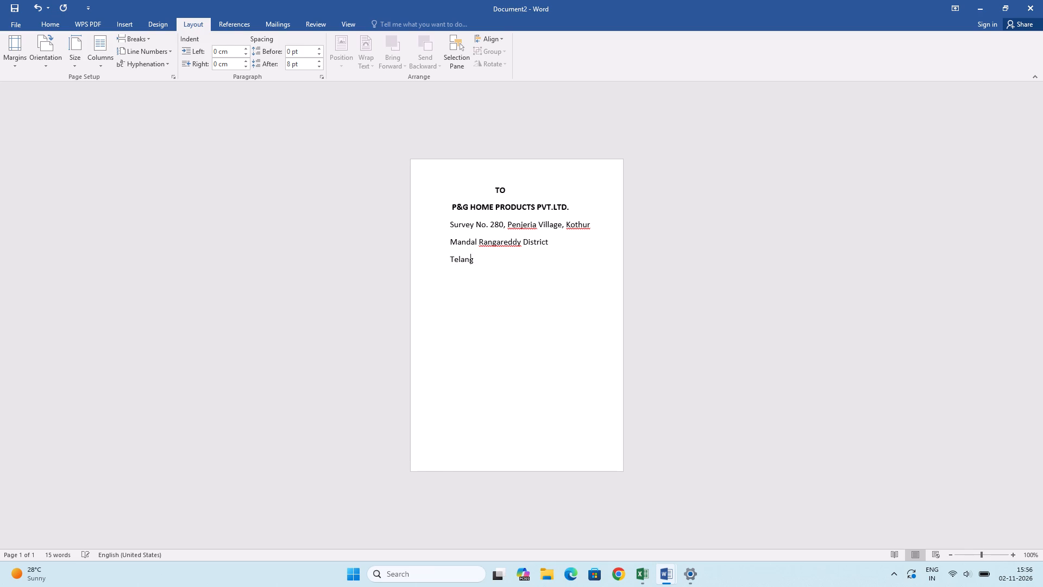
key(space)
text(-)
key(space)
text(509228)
Start a new line below the Telangana line, indented with seven spaces, with the abbreviation Att. and a hyphen.
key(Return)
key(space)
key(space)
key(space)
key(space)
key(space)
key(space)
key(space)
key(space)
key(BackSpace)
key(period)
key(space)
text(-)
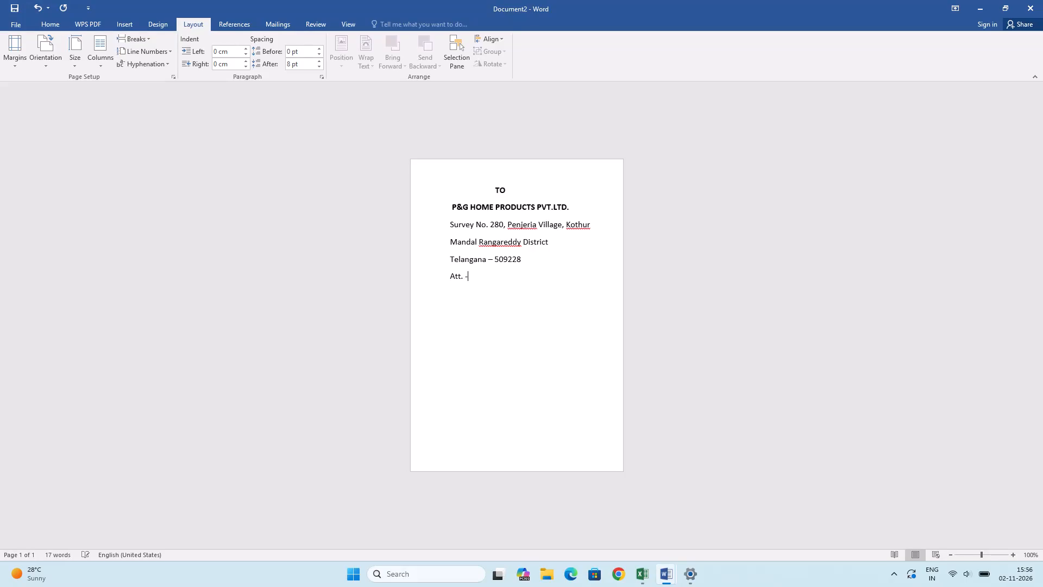
Replace the abbreviation Att. with the full word Attention, followed by a dash and the contact person's name.
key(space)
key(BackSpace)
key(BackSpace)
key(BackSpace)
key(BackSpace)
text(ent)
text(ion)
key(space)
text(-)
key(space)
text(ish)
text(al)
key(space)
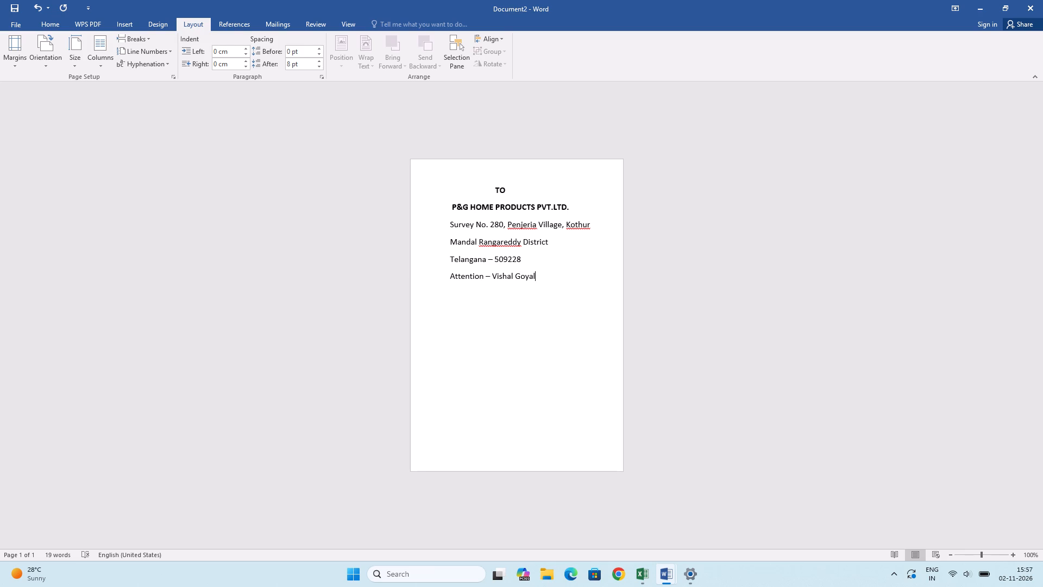
Make the whole Attention line bold.
drag(448, 276, 527, 272)
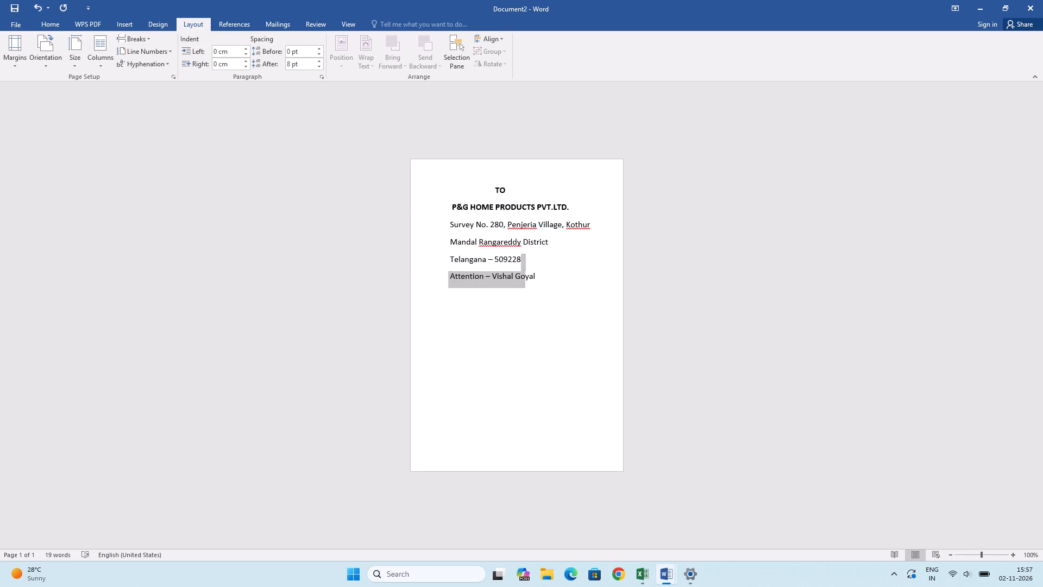
drag(527, 272, 533, 279)
click(539, 257)
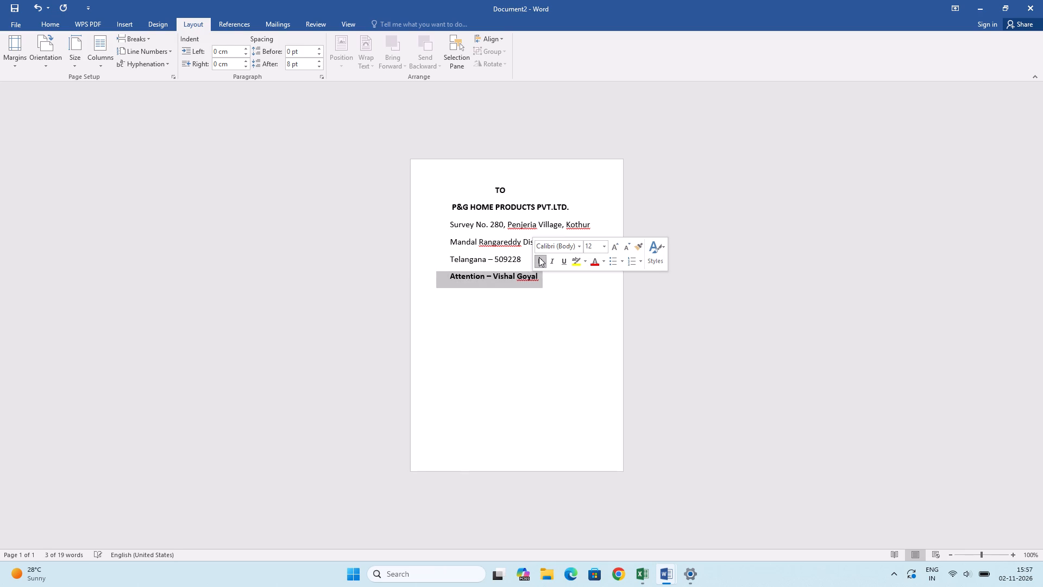
click(552, 284)
Enter GSTIN, a dash and the company's GST number on a new bold line below Attention, indented with seven spaces.
key(Return)
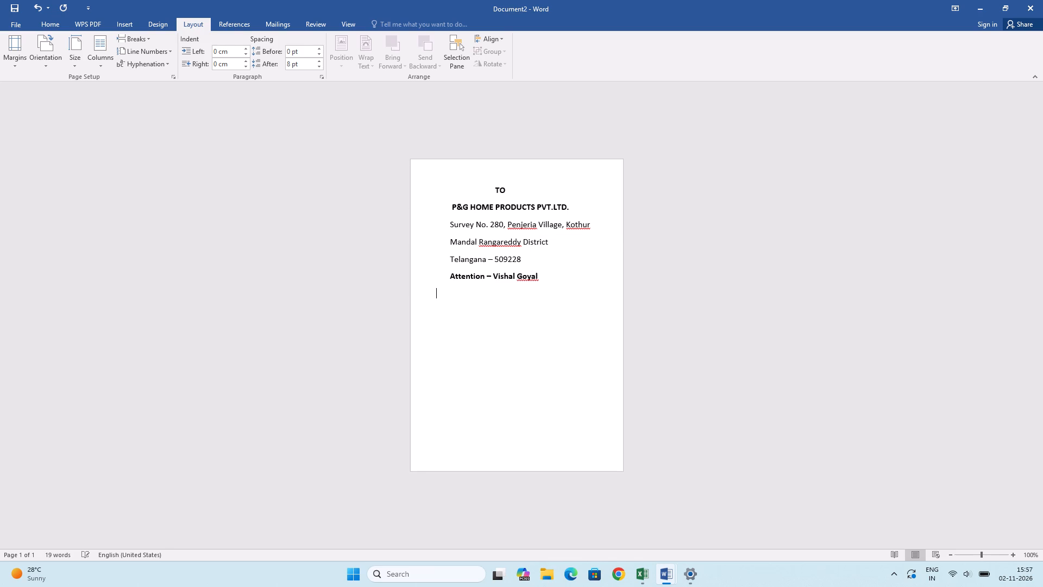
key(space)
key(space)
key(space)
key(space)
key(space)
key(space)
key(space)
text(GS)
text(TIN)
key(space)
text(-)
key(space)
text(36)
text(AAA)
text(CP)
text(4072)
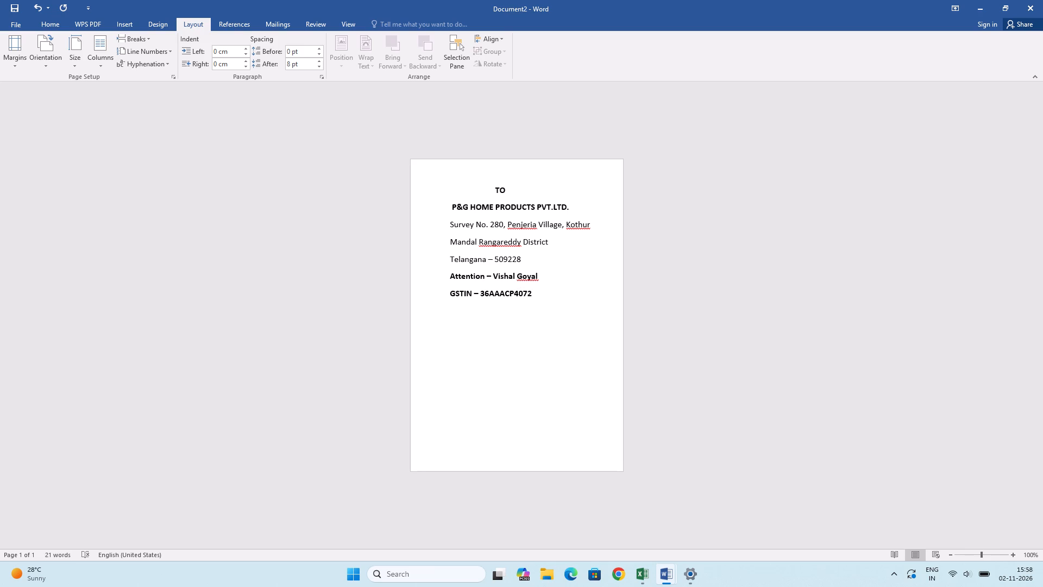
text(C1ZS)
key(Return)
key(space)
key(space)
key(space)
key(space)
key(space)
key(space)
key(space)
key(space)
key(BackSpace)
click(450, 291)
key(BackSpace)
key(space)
Enter Phone, a hyphen and the contact's phone number with country code on a new line below GSTIN, indented with seven spaces.
click(548, 294)
key(Return)
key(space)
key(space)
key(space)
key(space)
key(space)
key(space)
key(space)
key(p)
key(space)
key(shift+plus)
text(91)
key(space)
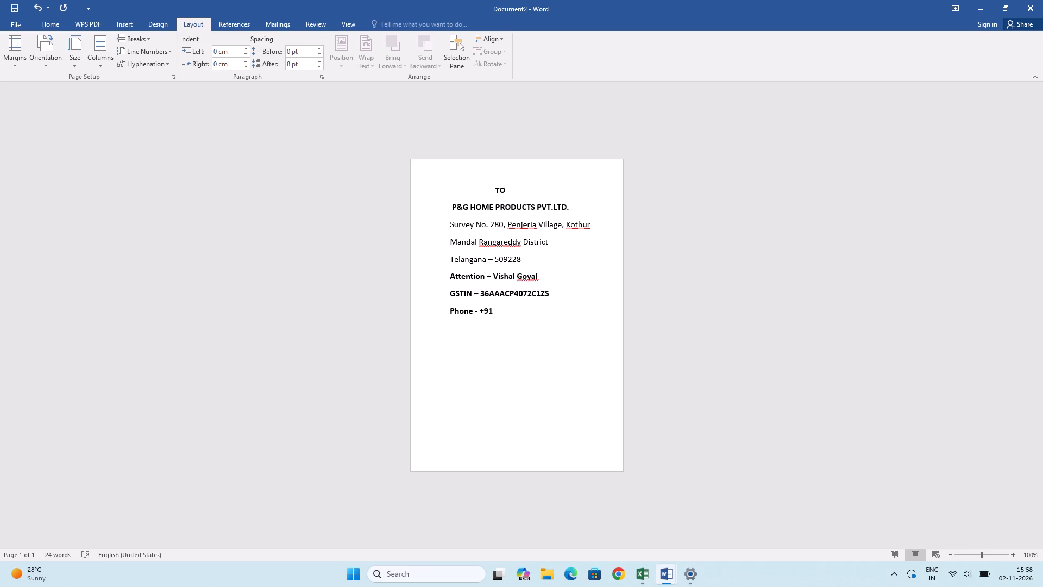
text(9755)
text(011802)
Add the bold sender heading "From," on a new line below the phone number, indented in line with the text above.
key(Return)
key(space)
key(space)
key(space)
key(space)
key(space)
Enter the sender company name ESAP Automation on a new bold line below "From,", indented with six spaces.
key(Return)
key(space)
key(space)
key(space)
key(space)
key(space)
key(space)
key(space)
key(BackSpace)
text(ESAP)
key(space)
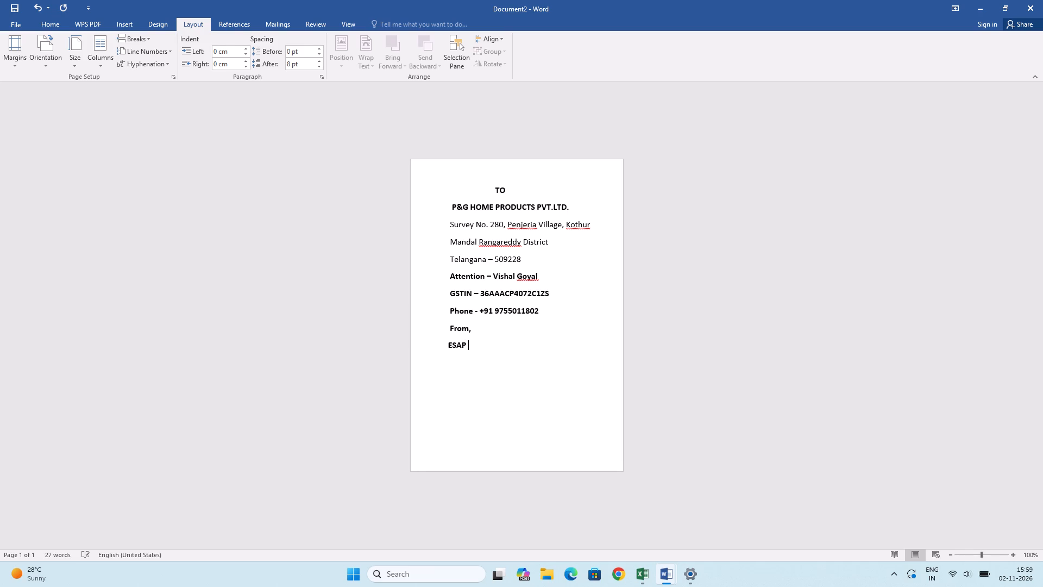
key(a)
Save the document as "P & G" in the Address folder on the Desktop.
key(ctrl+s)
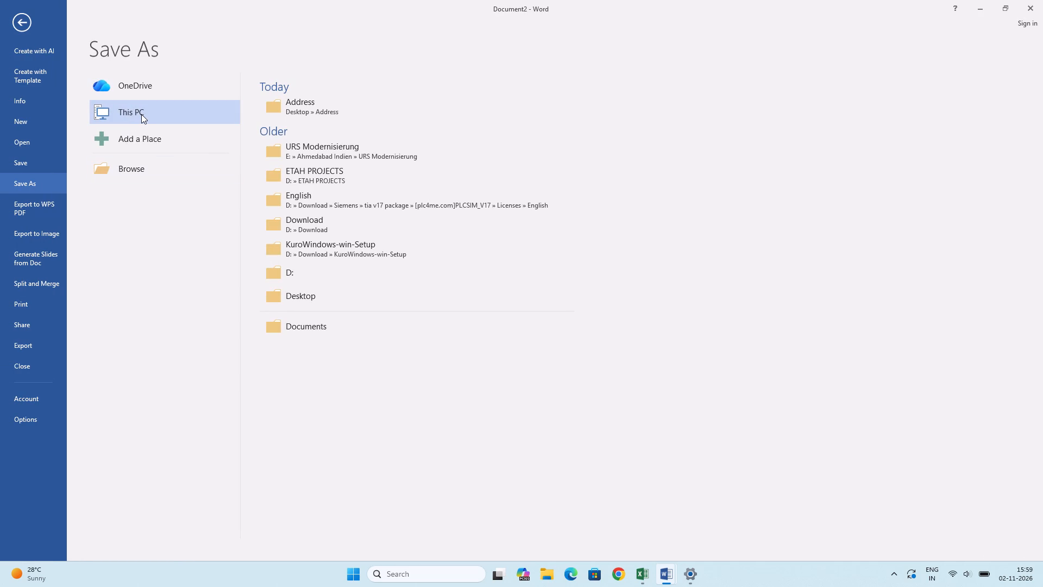
click(142, 114)
click(291, 97)
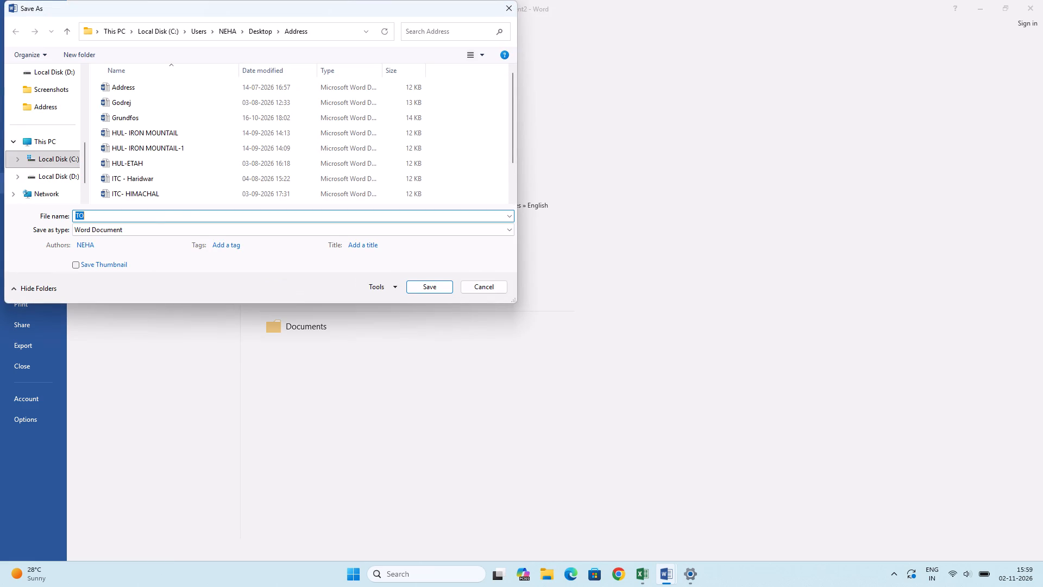
key(BackSpace)
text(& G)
click(425, 283)
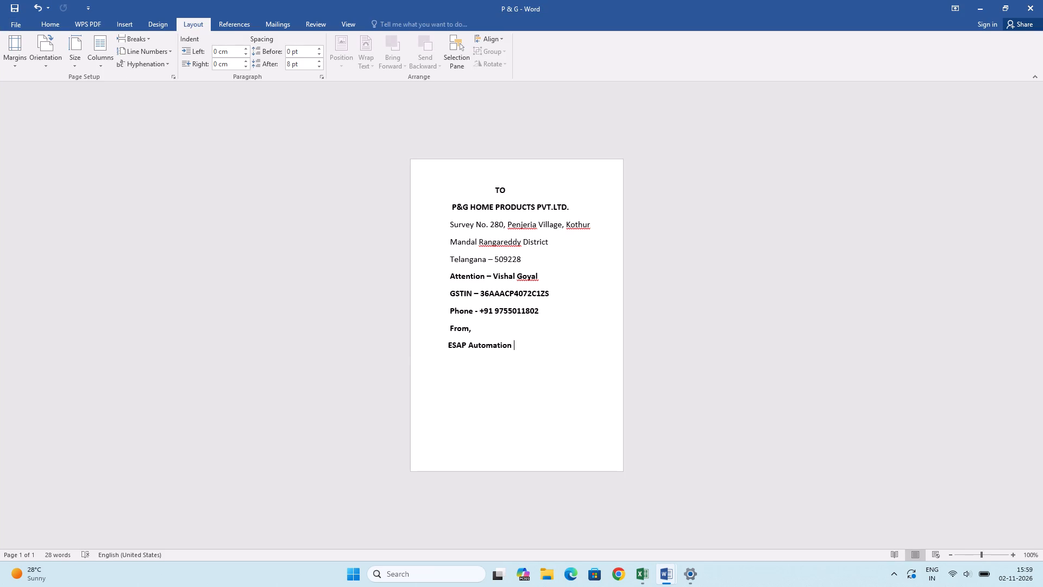
Open the recent Lakme lever document and look up the sender details under its "From," heading.
click(13, 29)
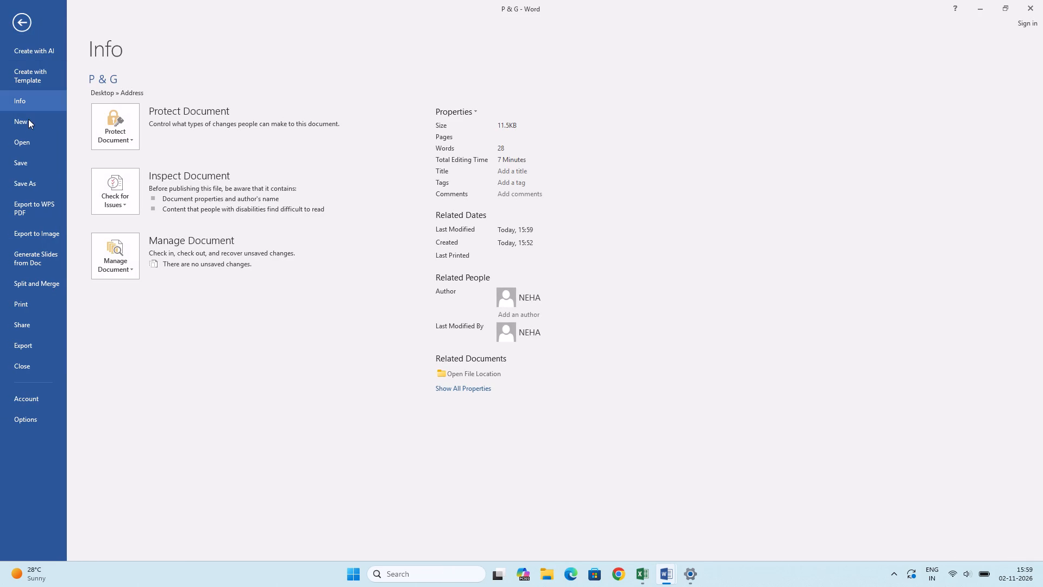
click(29, 142)
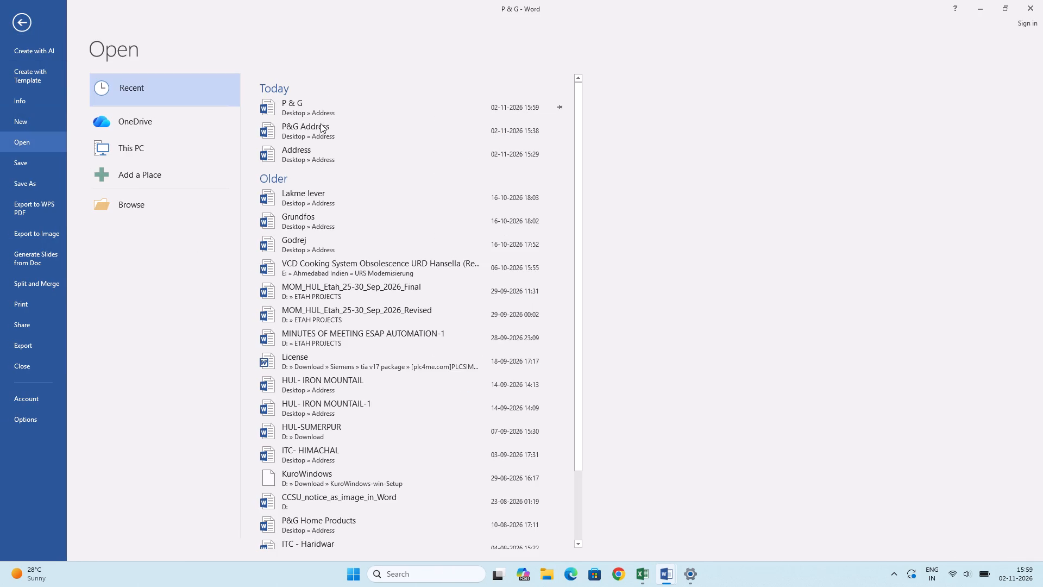
click(326, 200)
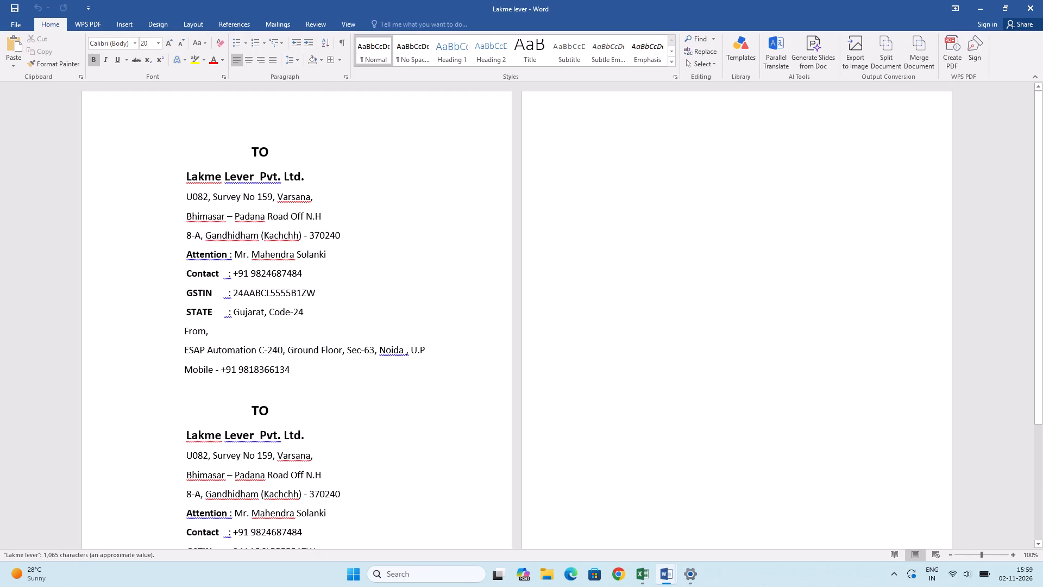
click(175, 329)
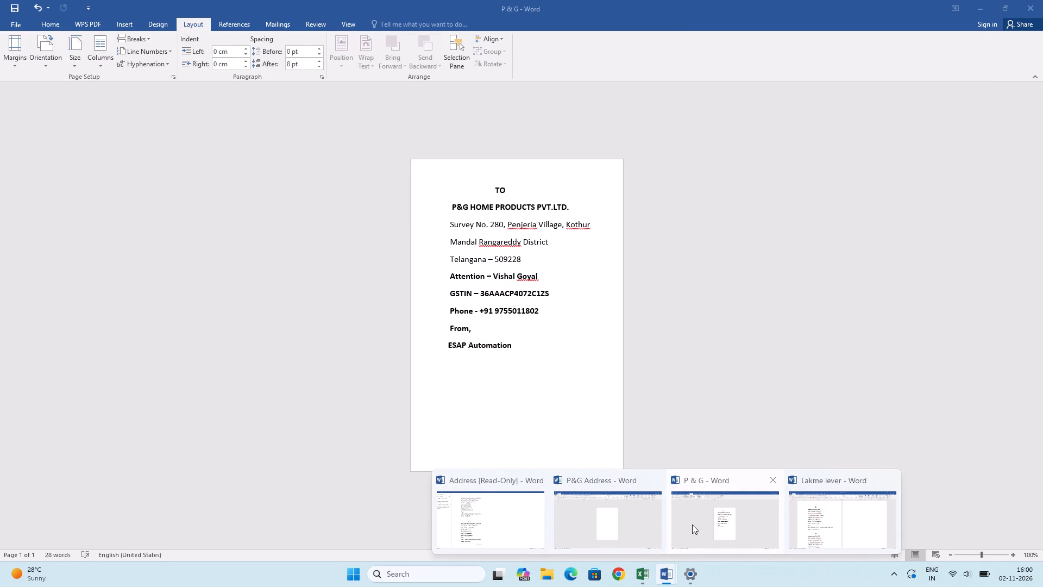
Close the P&G Address document without saving its changes.
click(656, 484)
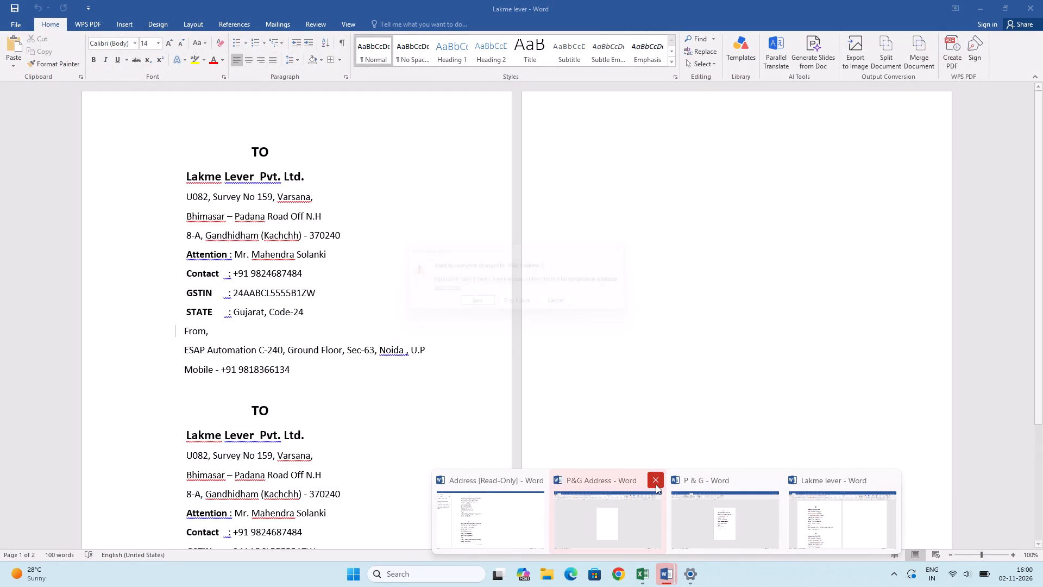
click(518, 305)
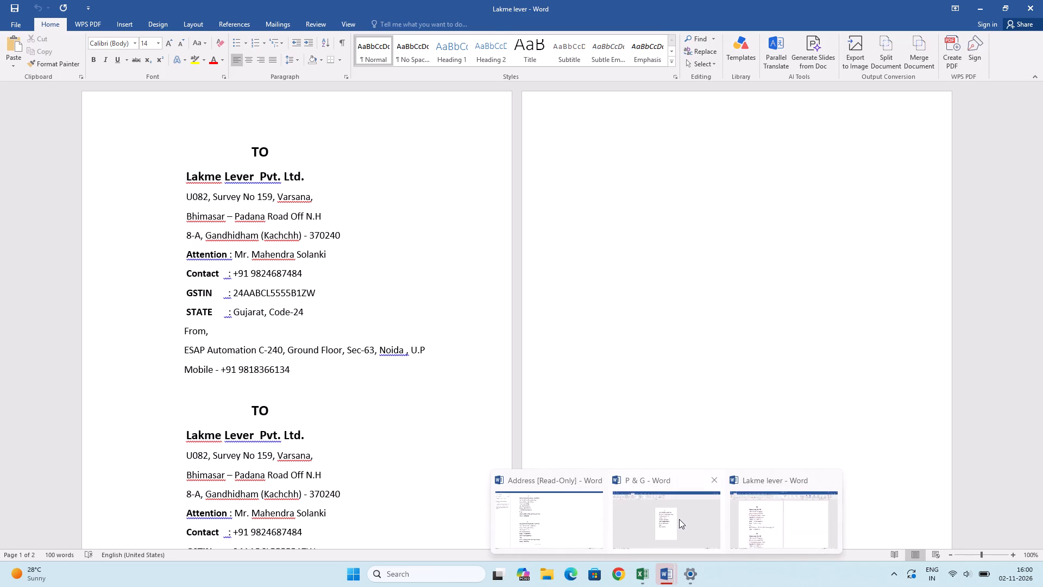
Return to the P & G document and add the sender's unit number, a comma and "Ground Floor" after ESAP Automation.
click(683, 518)
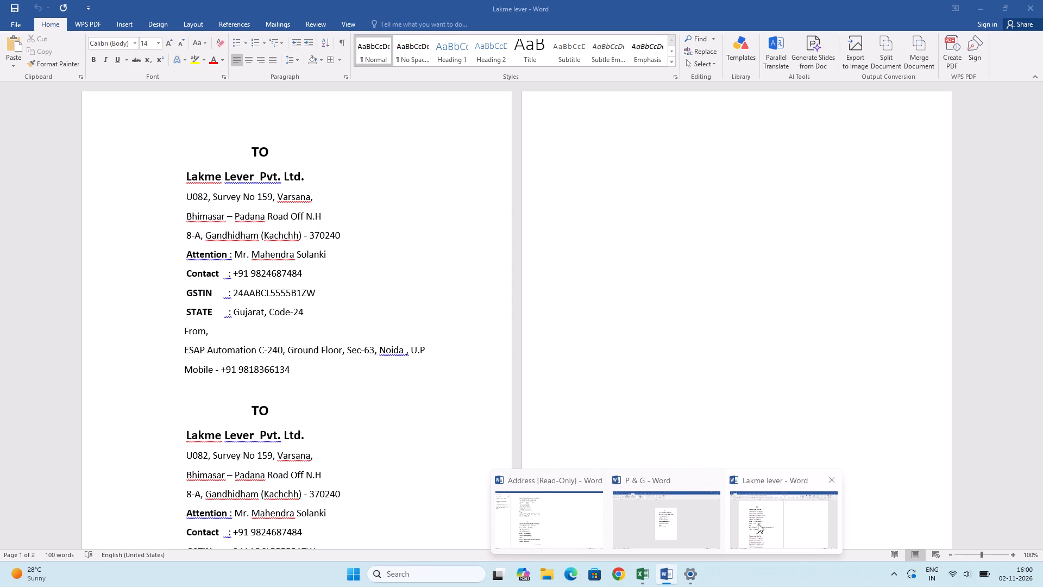
click(650, 526)
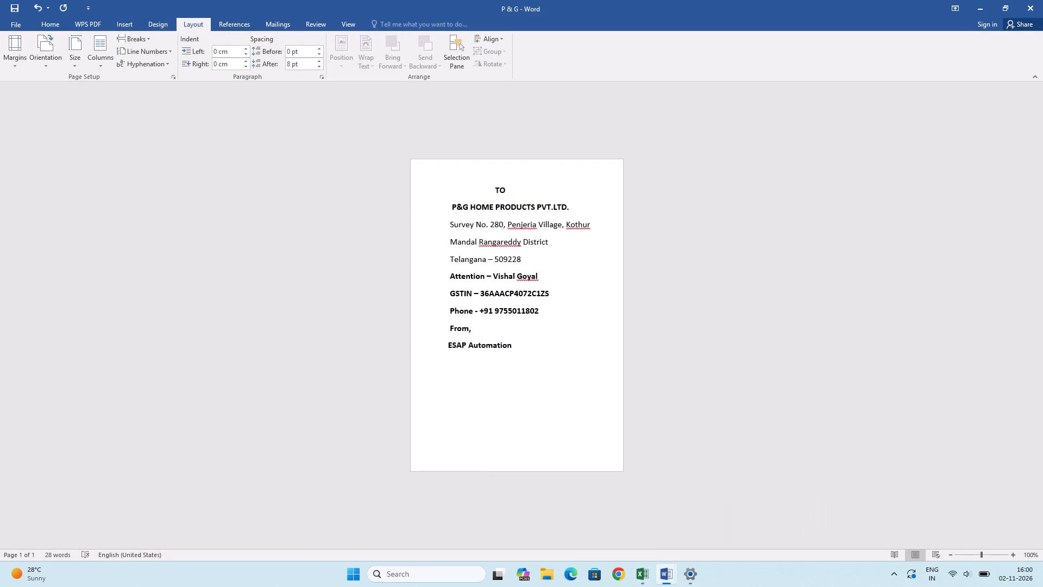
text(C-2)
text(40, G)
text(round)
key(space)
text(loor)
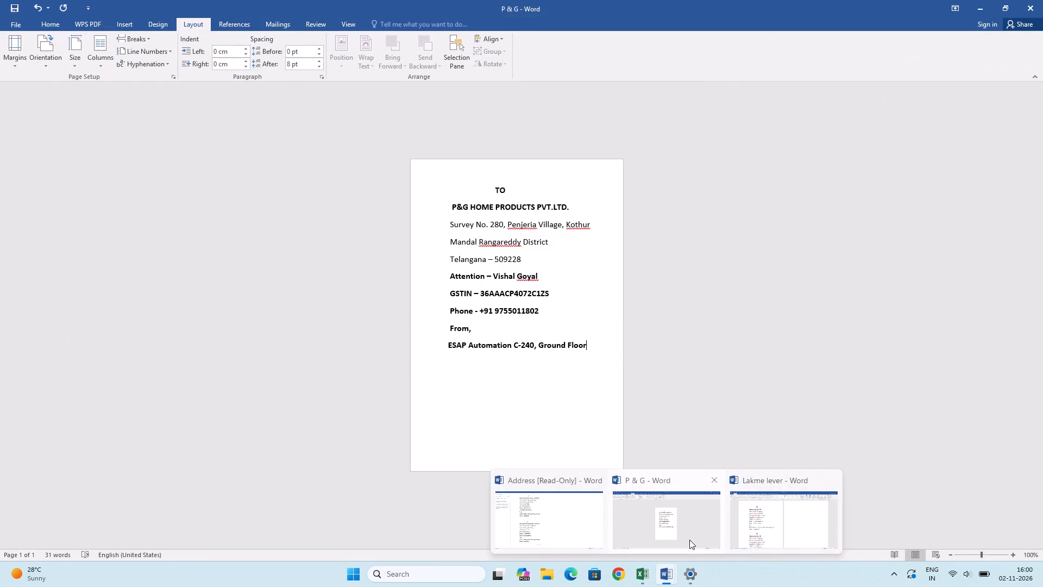
Enter the sender's sector, Noida with its postal code, and UP on a new bold line below ESAP Automation, indented with six spaces.
click(689, 540)
key(Return)
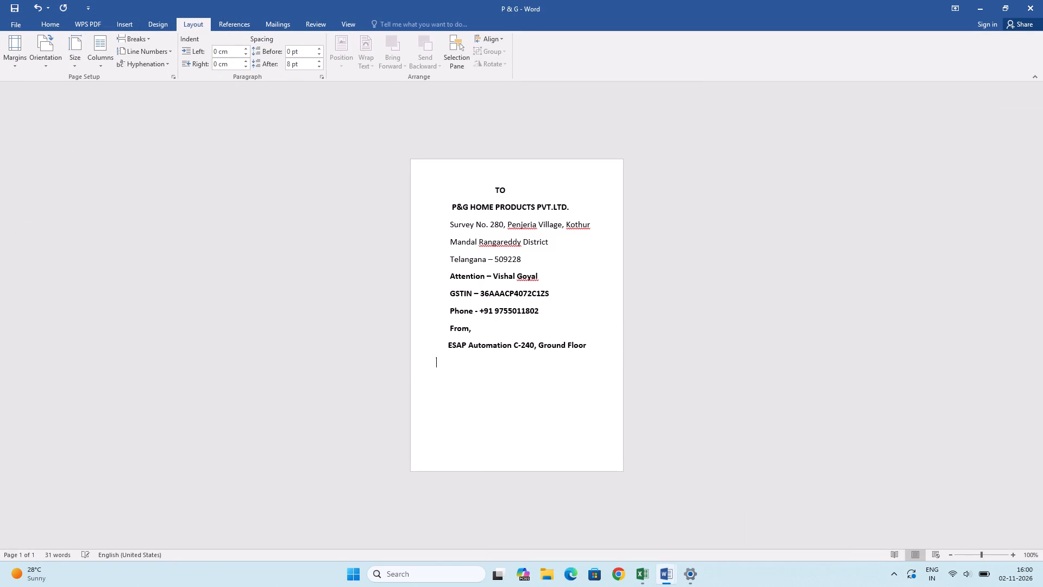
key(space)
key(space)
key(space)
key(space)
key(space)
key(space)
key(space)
key(BackSpace)
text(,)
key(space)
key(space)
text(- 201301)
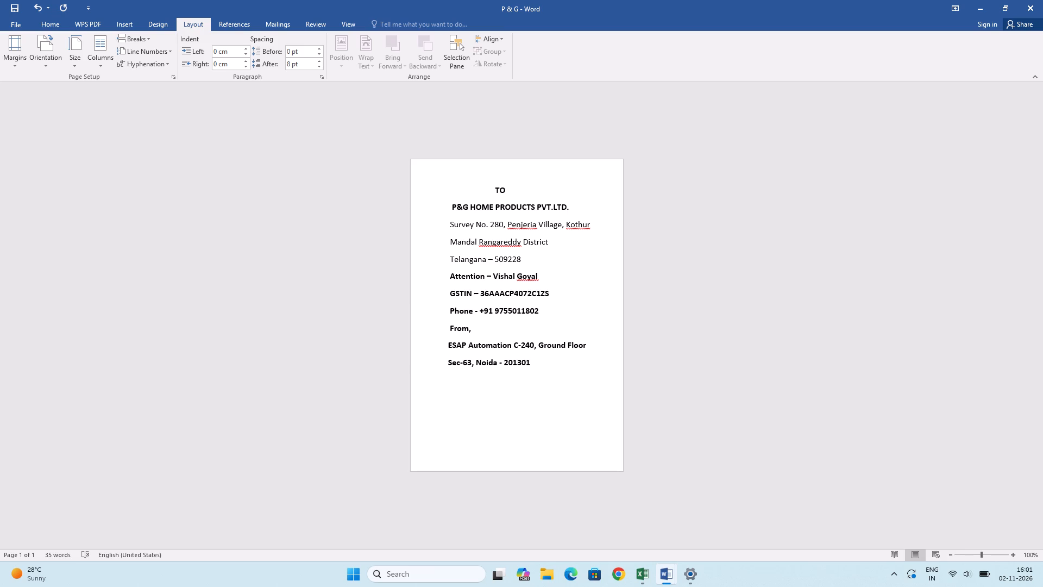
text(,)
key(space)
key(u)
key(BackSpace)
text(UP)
Enter Mobile, a hyphen and the sender's mobile number with country code +91 on a new bold line below the sender address, indented with six spaces.
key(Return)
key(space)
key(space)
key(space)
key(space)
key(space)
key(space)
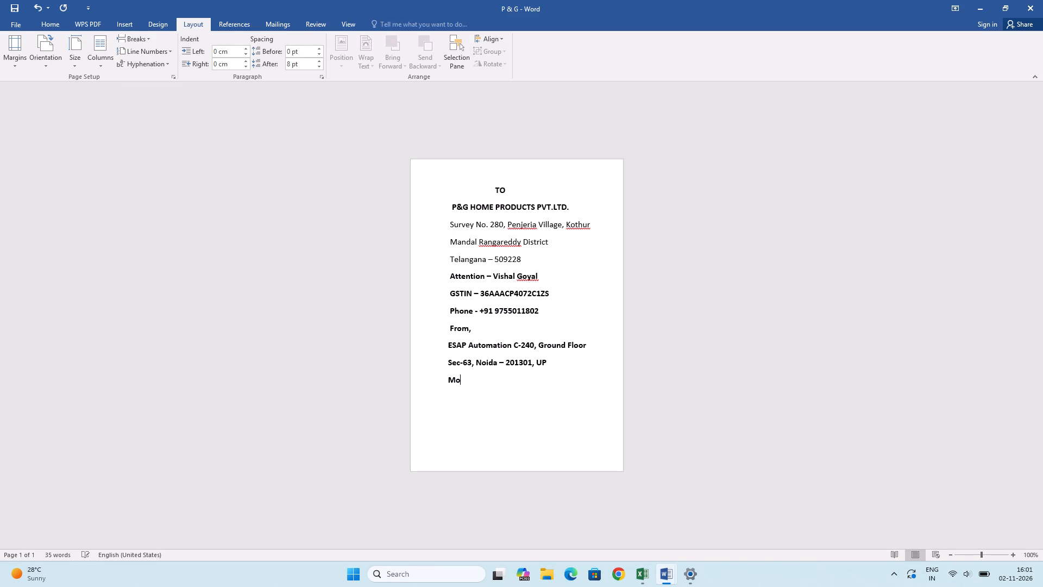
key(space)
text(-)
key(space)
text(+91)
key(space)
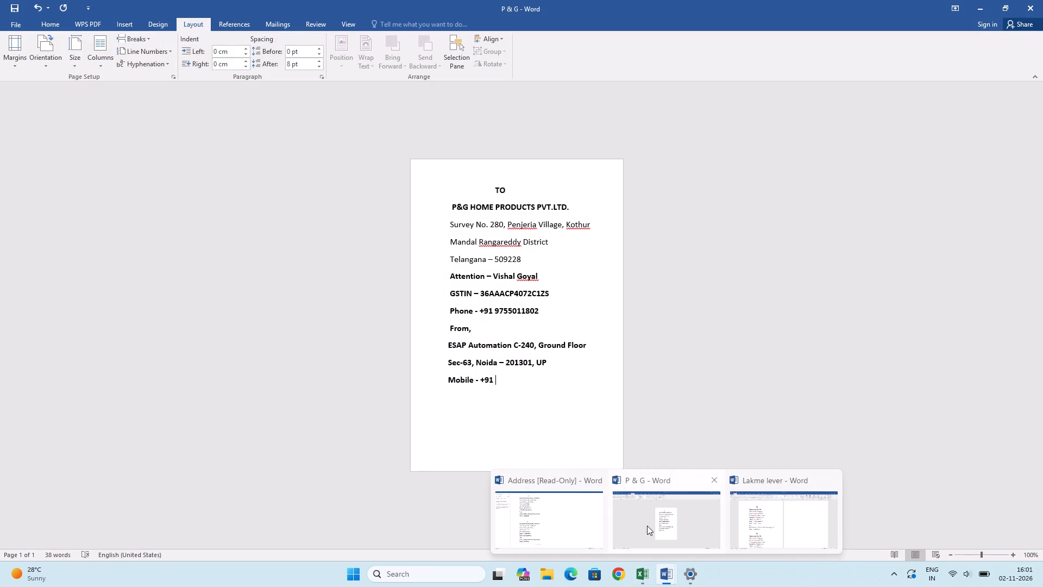
click(647, 526)
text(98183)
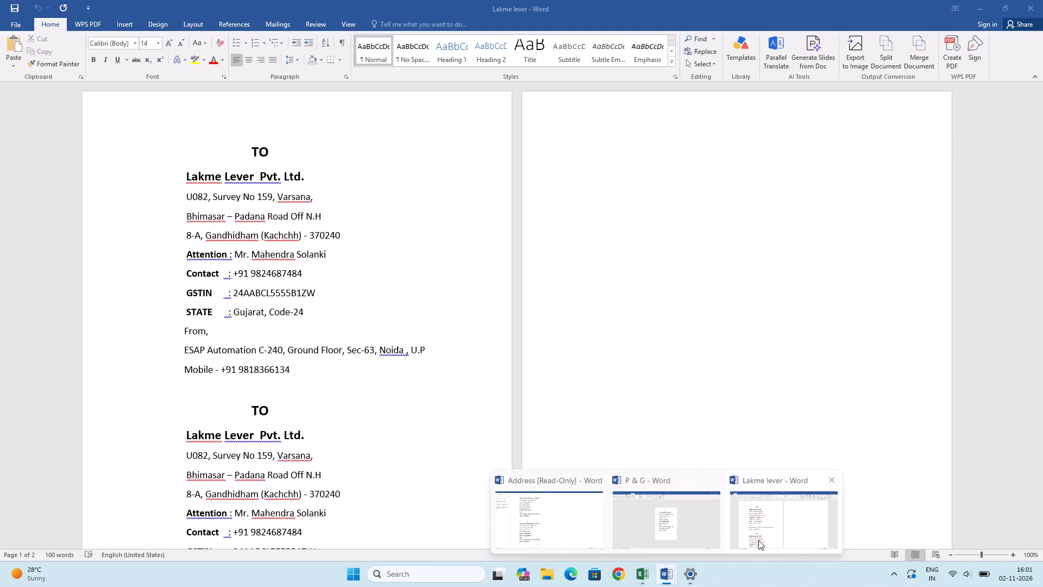
Complete the sender's mobile number in the P & G document, checking it against the Lakme lever document and correcting its second-to-last digit to 3.
click(699, 538)
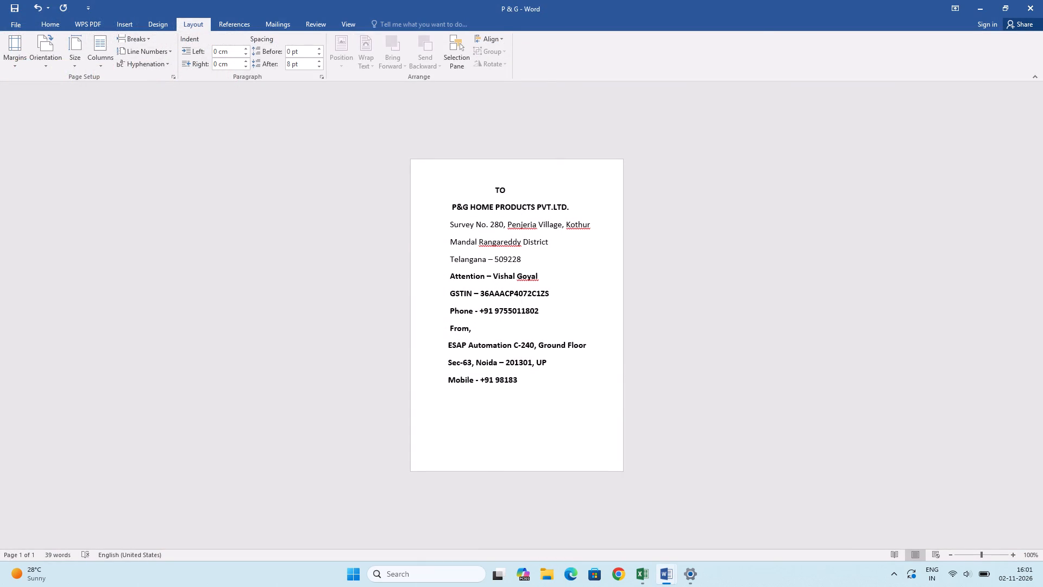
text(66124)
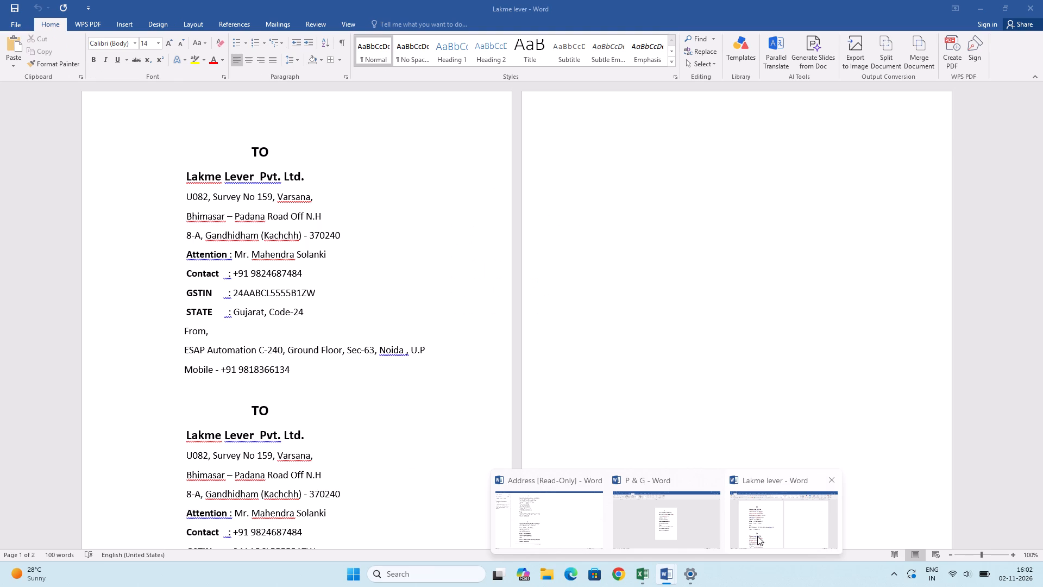
click(644, 540)
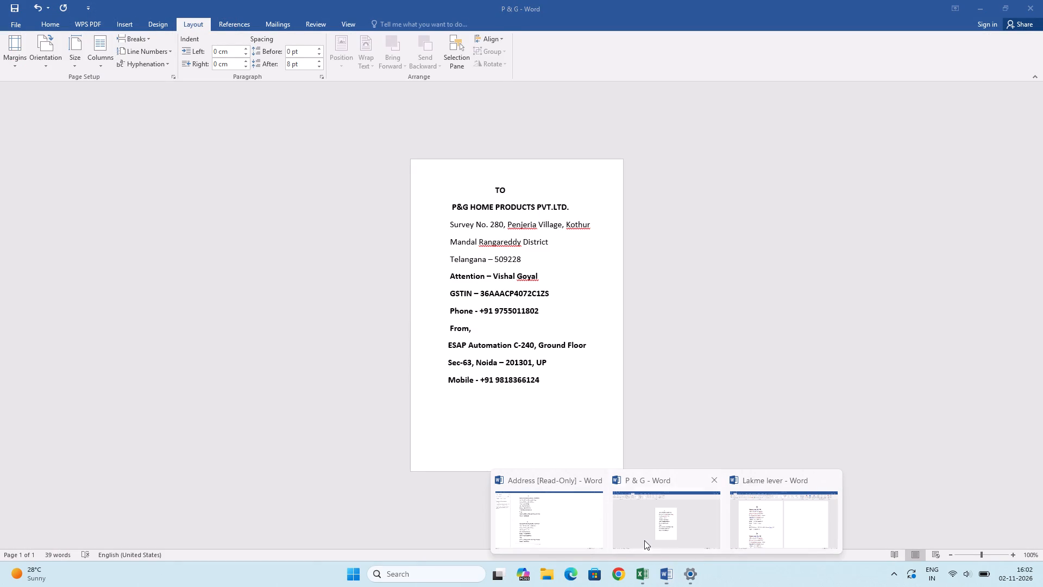
click(535, 380)
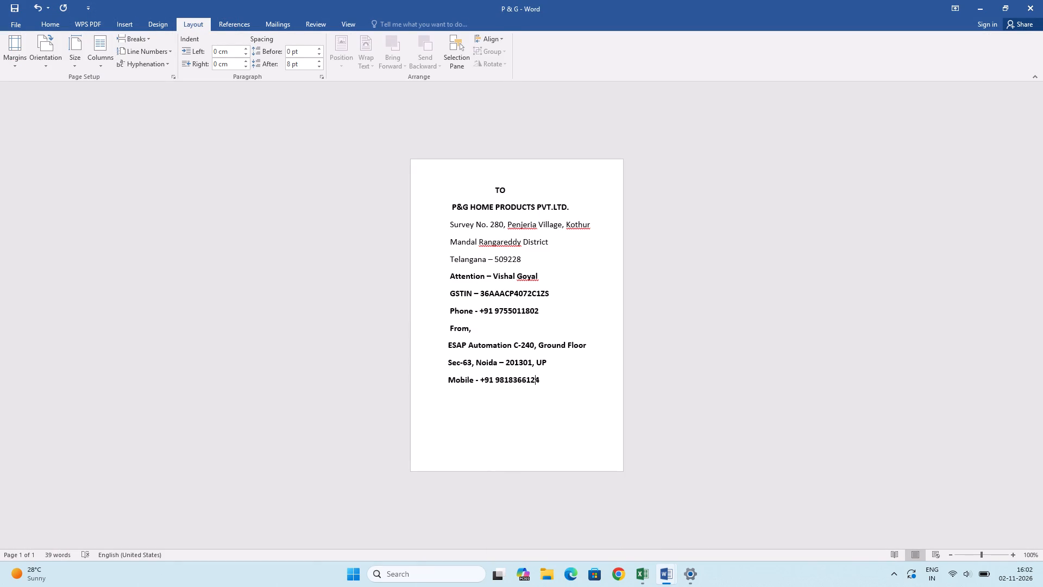
key(BackSpace)
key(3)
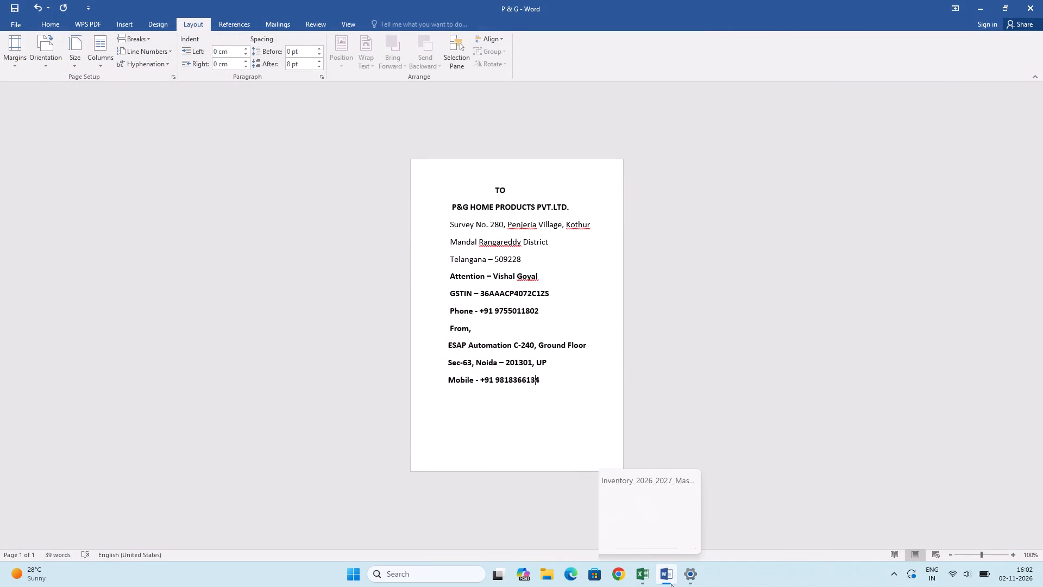
click(654, 531)
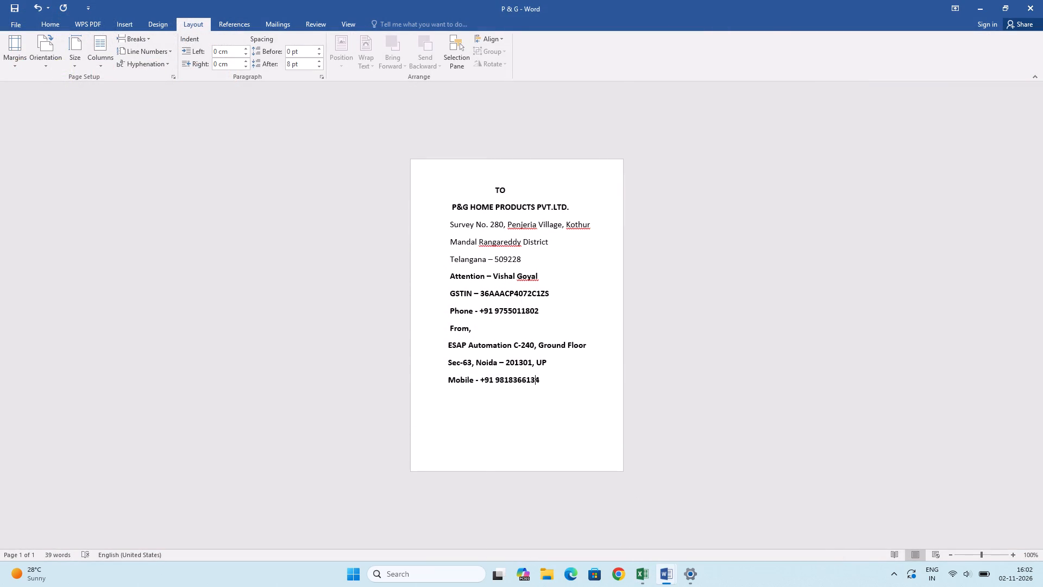
click(562, 379)
Save the P & G document and open its print settings and preview.
key(ctrl+s)
key(ctrl+p)
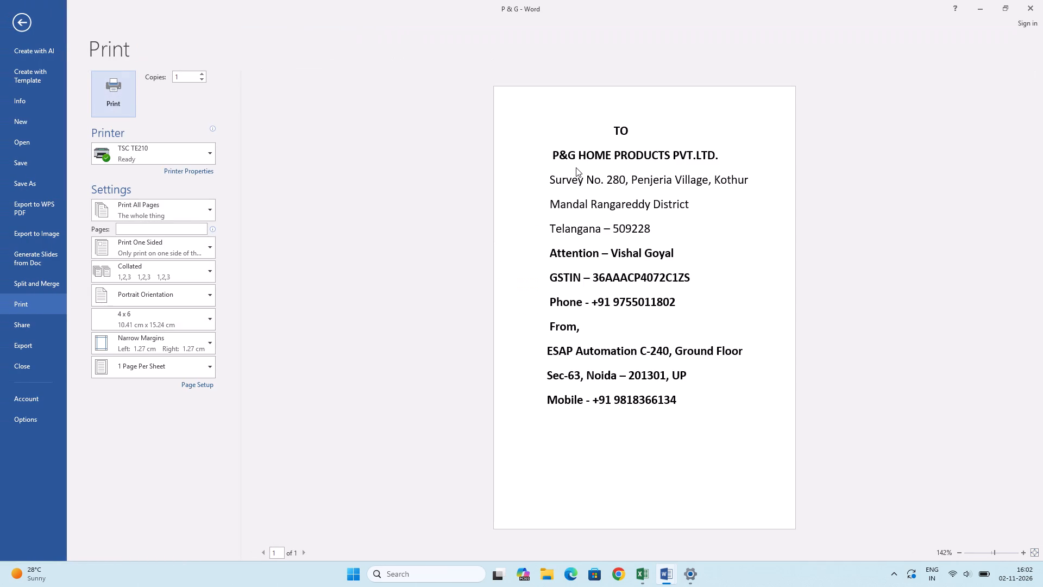
Print one copy of the 4 x 6 address sheet on the TSC TE210 printer.
click(110, 101)
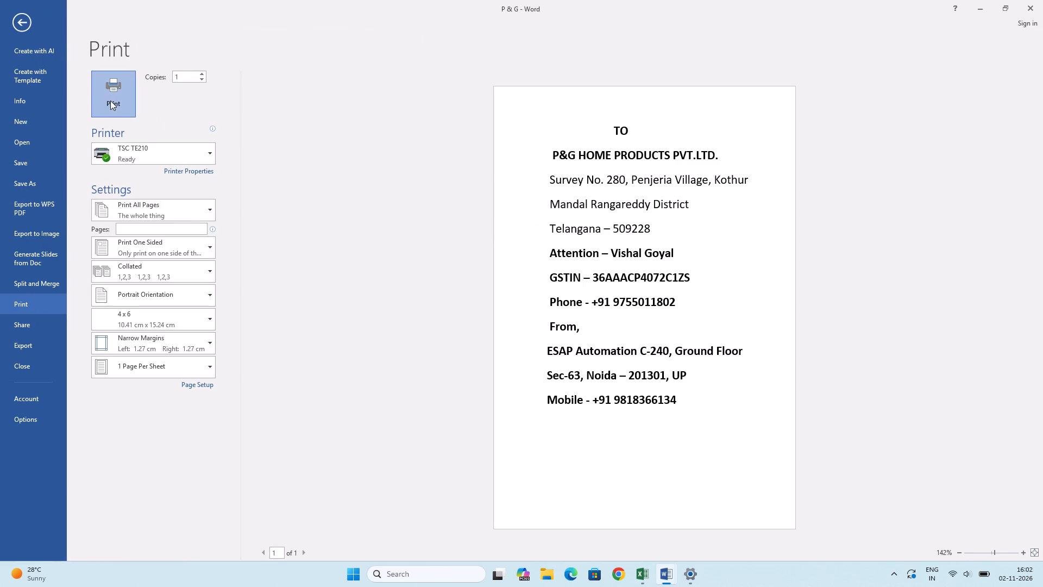